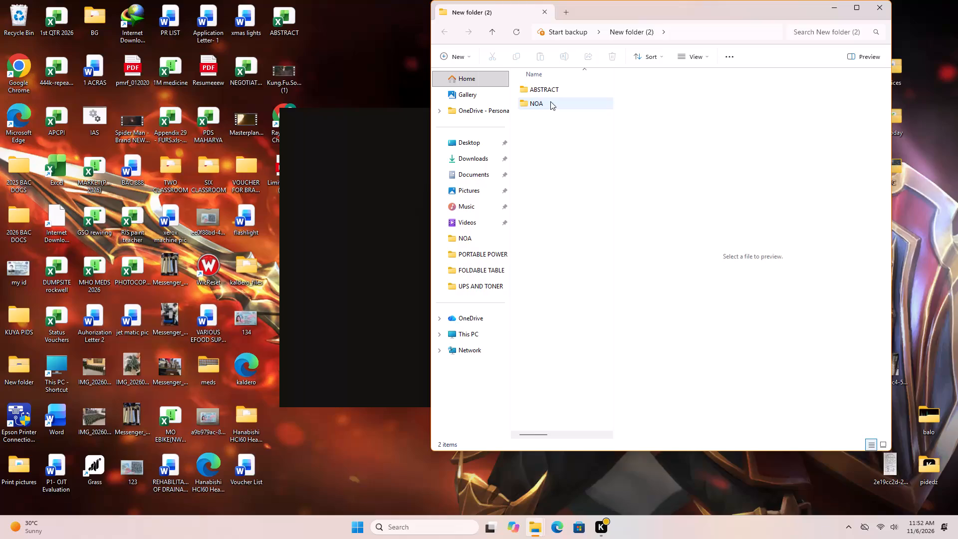
Open the UPS AND TONER document from the UPS AND TONER subfolder of the NOA folder.
{"action": "double_click", "coordinate": [549, 105]}
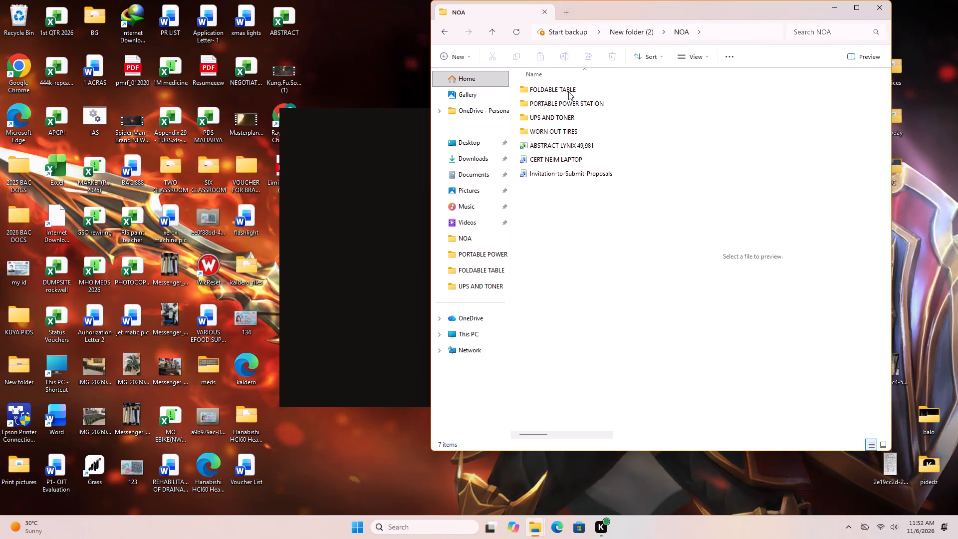
{"action": "double_click", "coordinate": [573, 113]}
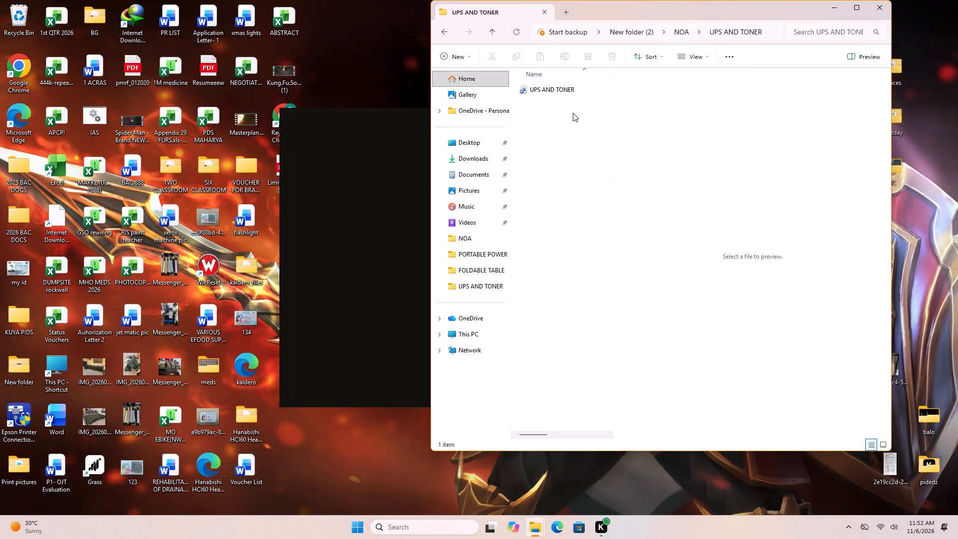
{"action": "double_click", "coordinate": [556, 89]}
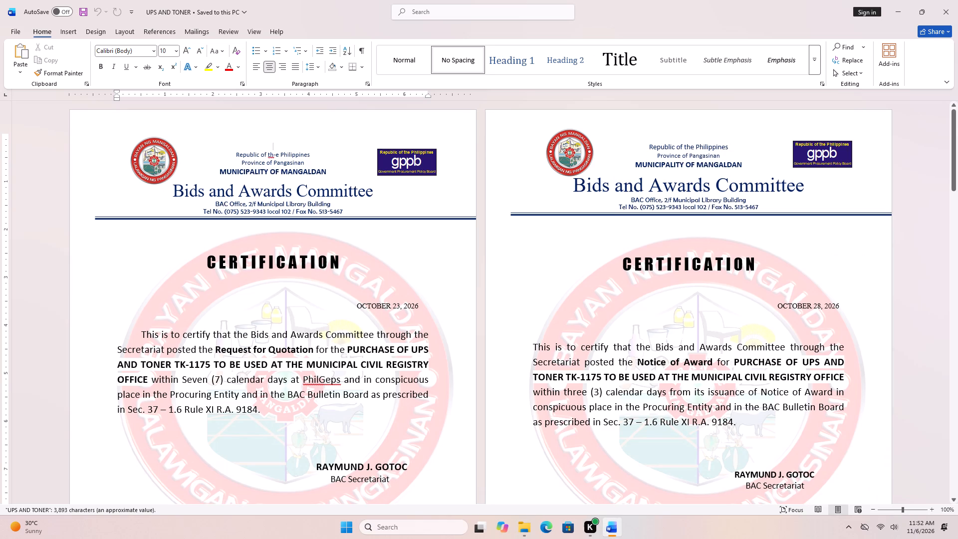
Examine the certifications, Notice of Award and Notice to Proceed in the UPS AND TONER document, and close it.
{"action": "scroll", "coordinate": [697, 386], "scroll_direction": "down", "scroll_amount": 20}
{"action": "scroll", "coordinate": [697, 386], "scroll_direction": "down", "scroll_amount": 5}
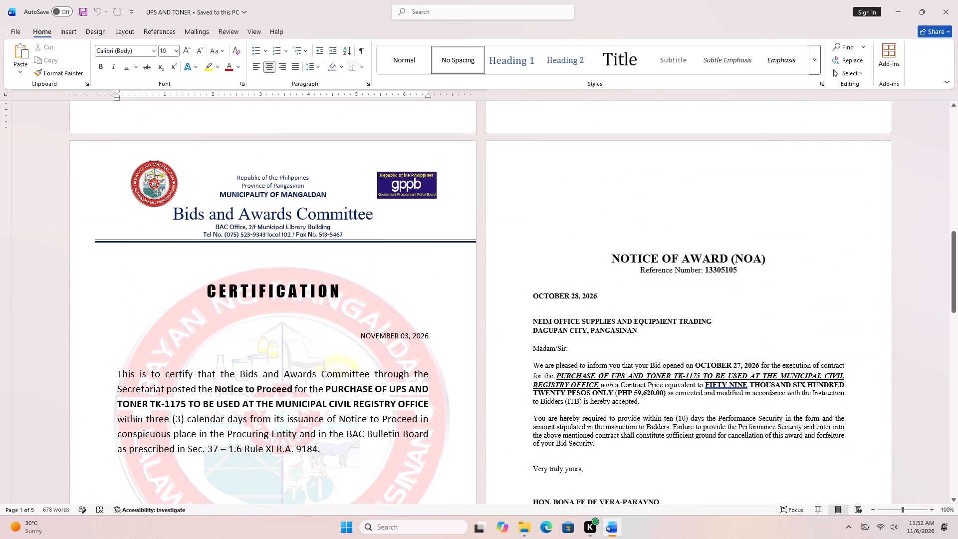
{"action": "scroll", "coordinate": [696, 387], "scroll_direction": "down", "scroll_amount": 3}
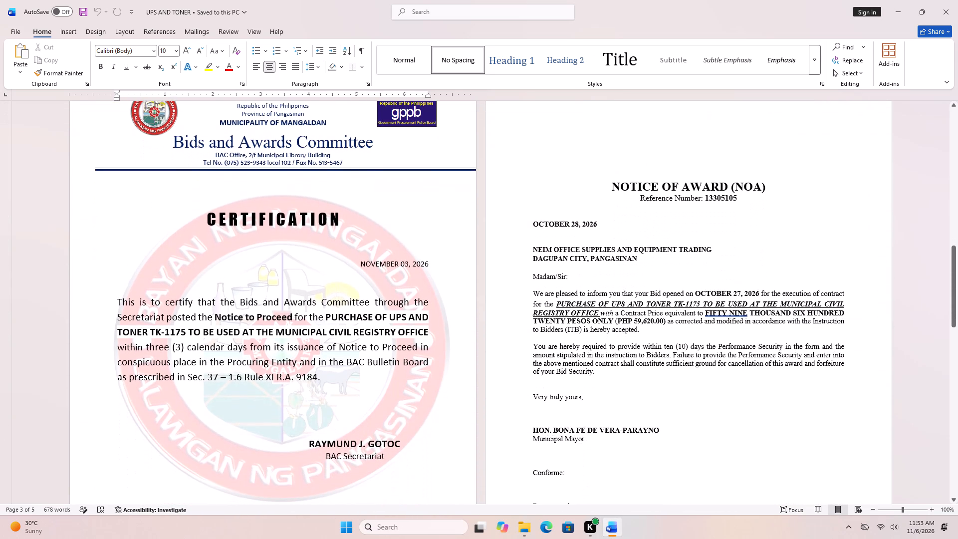
{"action": "scroll", "coordinate": [696, 387], "scroll_direction": "up", "scroll_amount": 3}
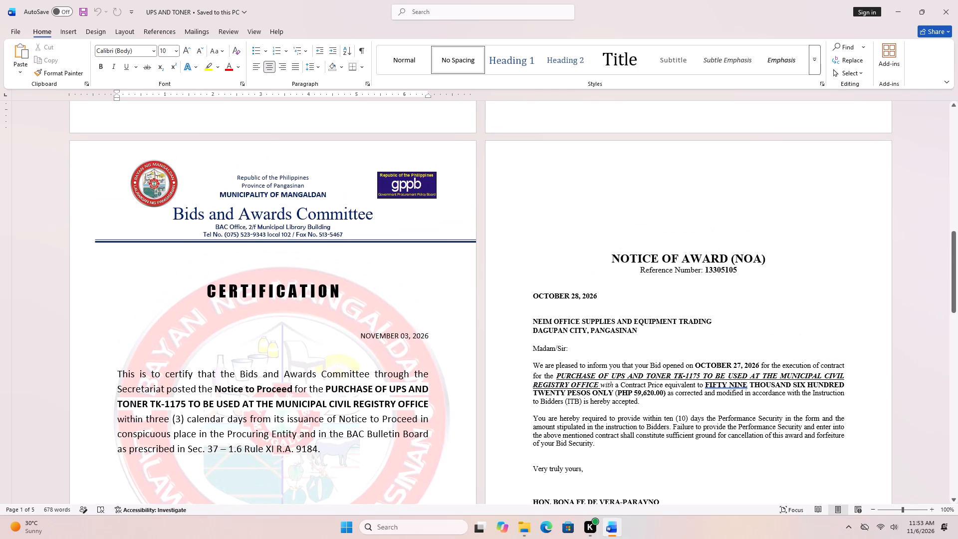
{"action": "scroll", "coordinate": [706, 296], "scroll_direction": "down", "scroll_amount": 3}
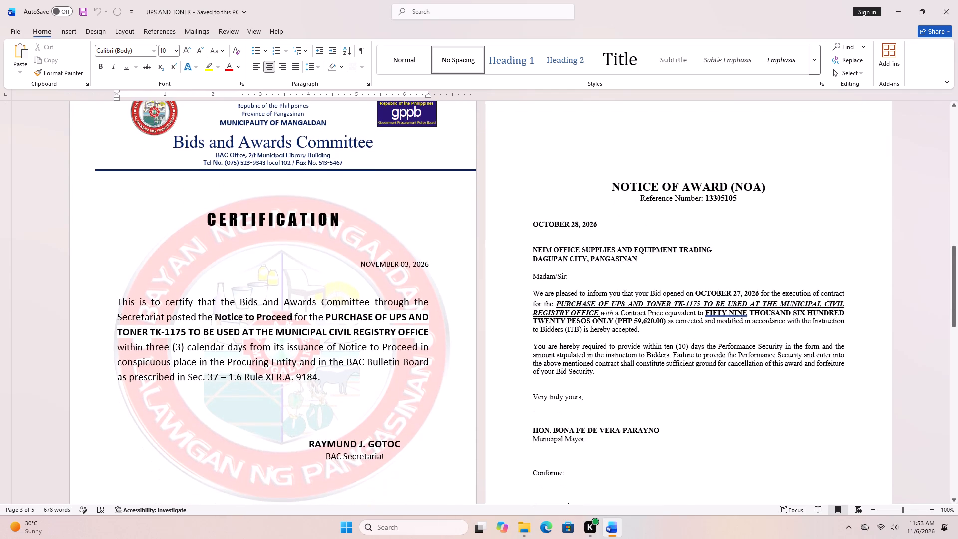
{"action": "scroll", "coordinate": [687, 308], "scroll_direction": "down", "scroll_amount": 1}
{"action": "scroll", "coordinate": [687, 308], "scroll_direction": "down", "scroll_amount": 20}
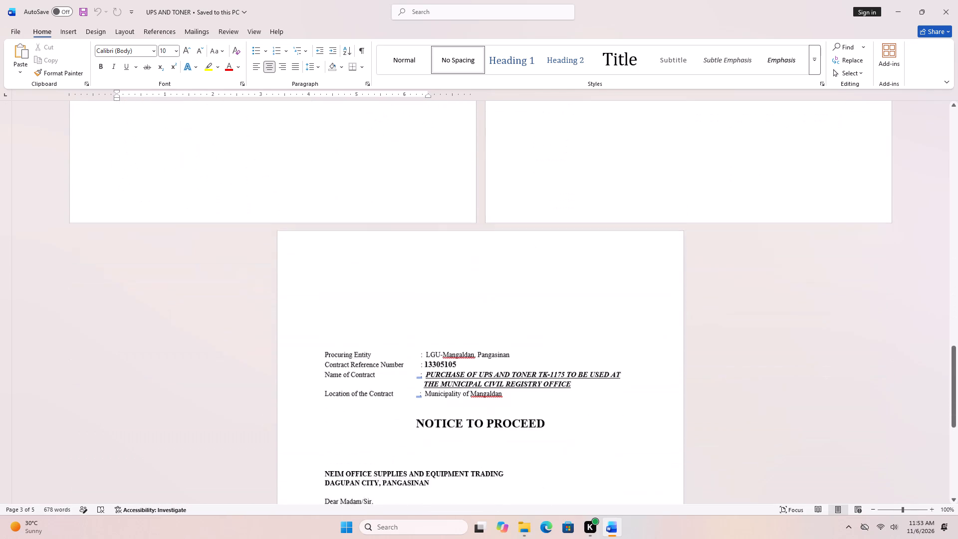
{"action": "scroll", "coordinate": [683, 315], "scroll_direction": "down", "scroll_amount": 5}
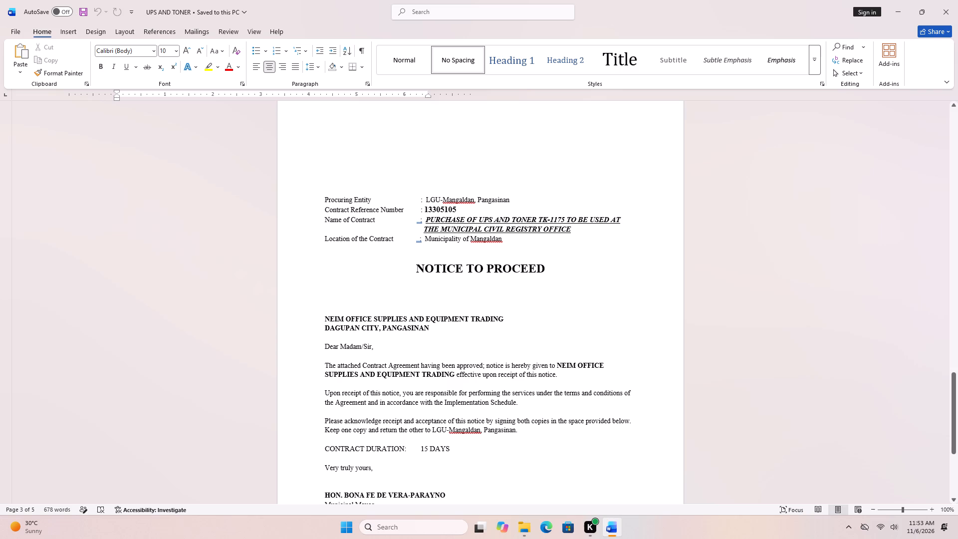
{"action": "scroll", "coordinate": [683, 315], "scroll_direction": "down", "scroll_amount": 6}
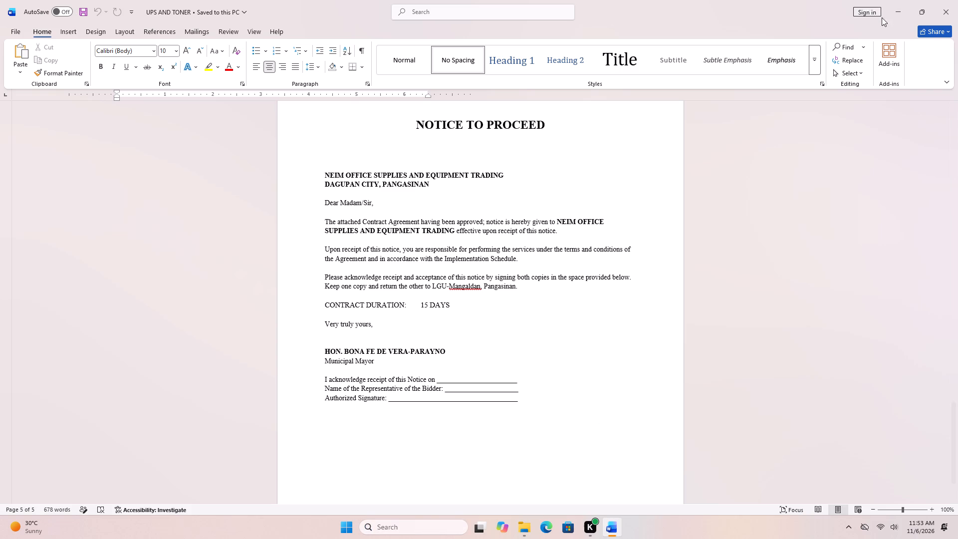
{"action": "left_click", "coordinate": [949, 2]}
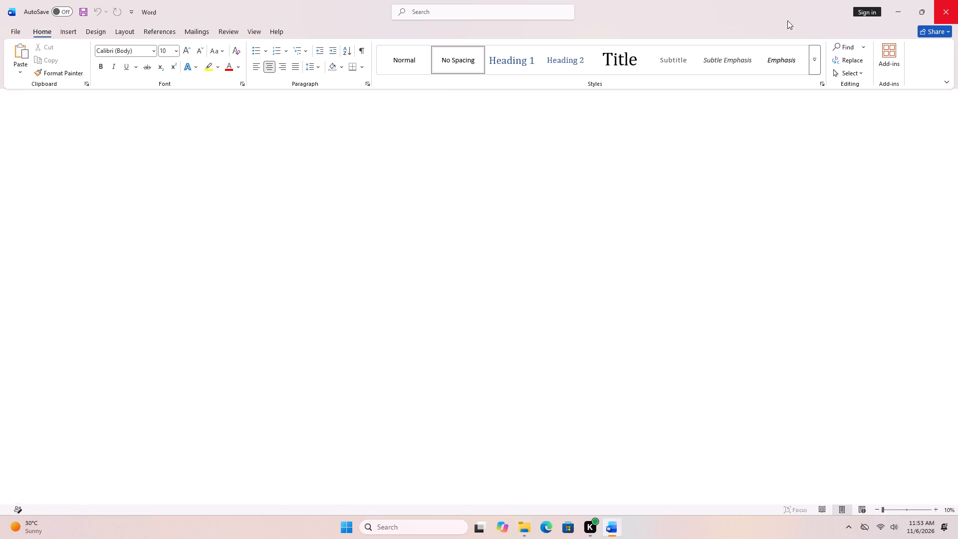
Open the CERT NEIM PORTABLE POWER STATION document from the NOA folder's PORTABLE POWER STATION subfolder and review its certifications and notices.
{"action": "left_click", "coordinate": [444, 34]}
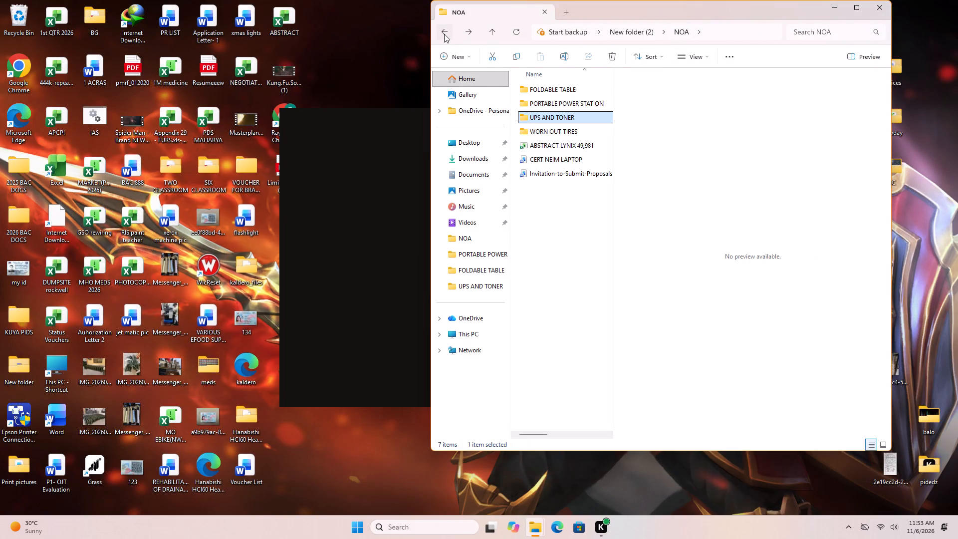
{"action": "double_click", "coordinate": [560, 104]}
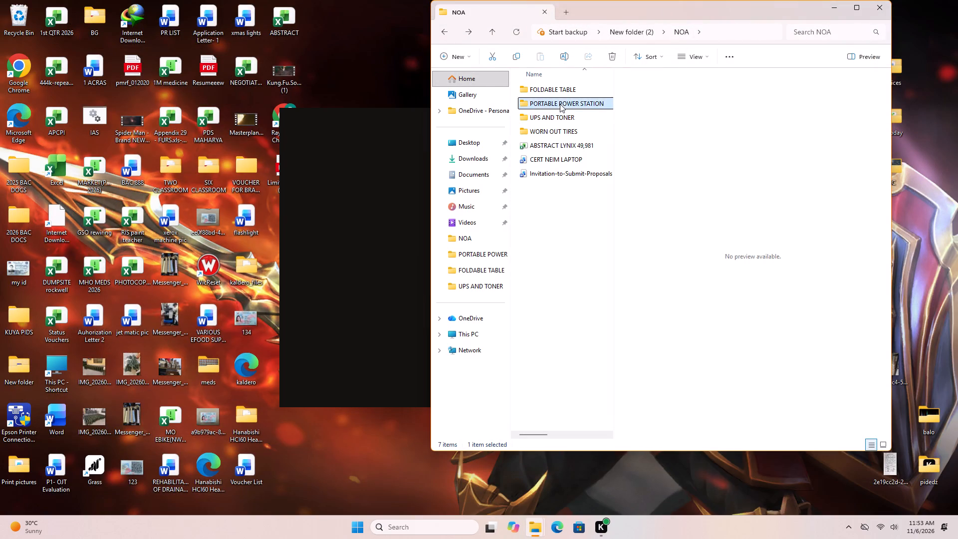
{"action": "double_click", "coordinate": [561, 92]}
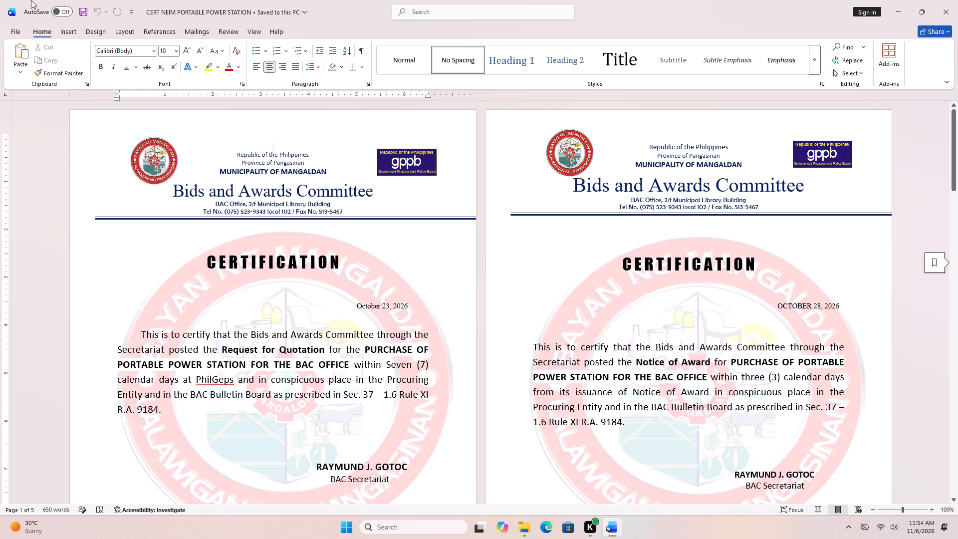
{"action": "scroll", "coordinate": [345, 314], "scroll_direction": "down", "scroll_amount": 8}
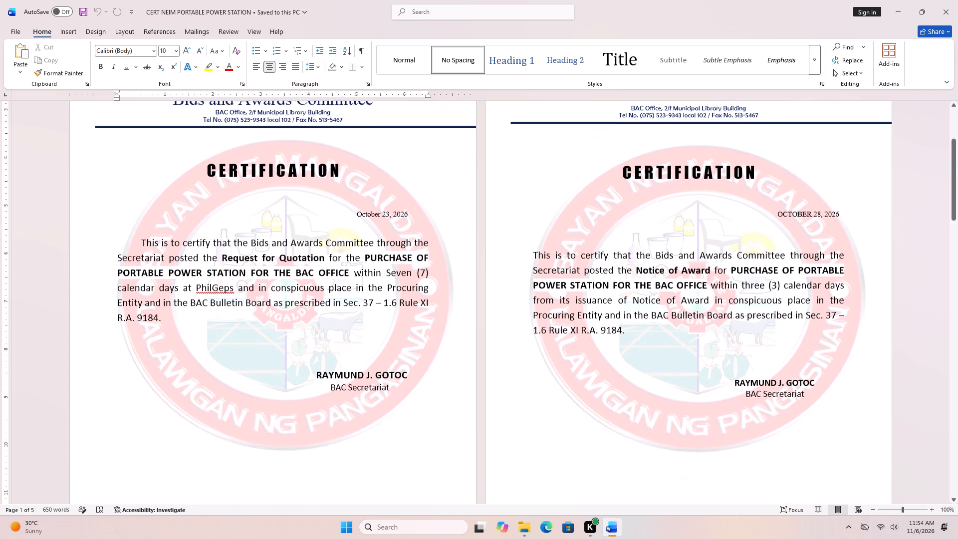
{"action": "scroll", "coordinate": [345, 314], "scroll_direction": "down", "scroll_amount": 20}
{"action": "scroll", "coordinate": [345, 314], "scroll_direction": "down", "scroll_amount": 3}
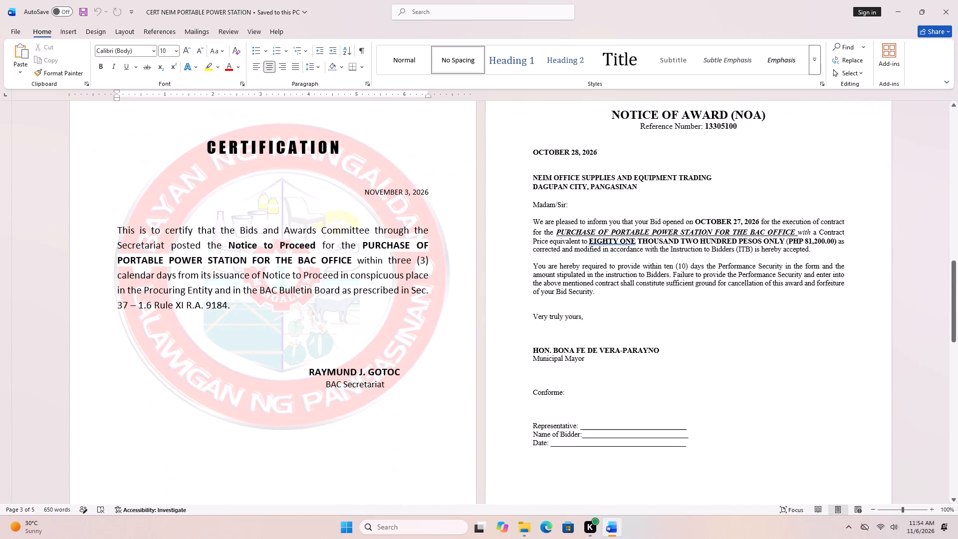
{"action": "scroll", "coordinate": [355, 300], "scroll_direction": "down", "scroll_amount": 18}
{"action": "scroll", "coordinate": [355, 300], "scroll_direction": "down", "scroll_amount": 3}
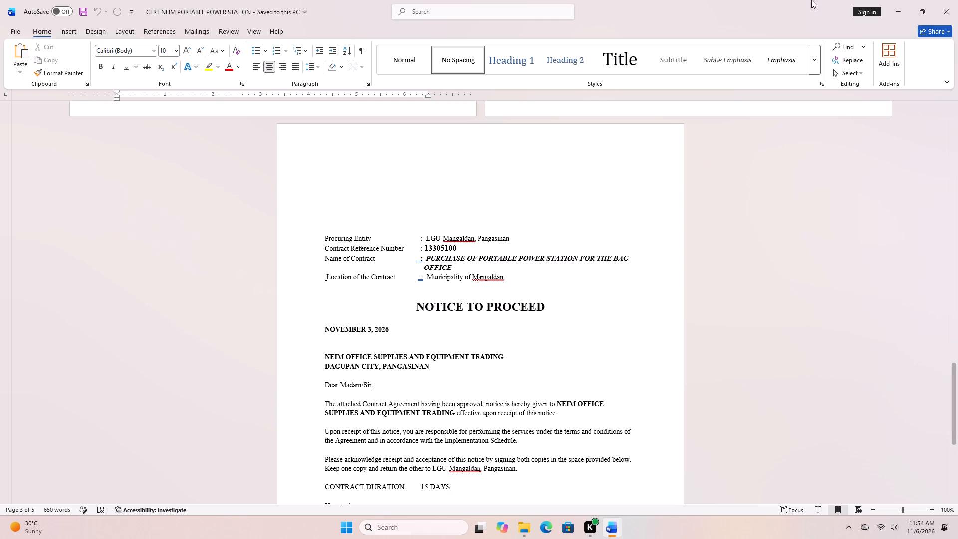
Minimize the portable power station document and maximize the PORTABLE POWER STATION folder window.
{"action": "left_click", "coordinate": [897, 2]}
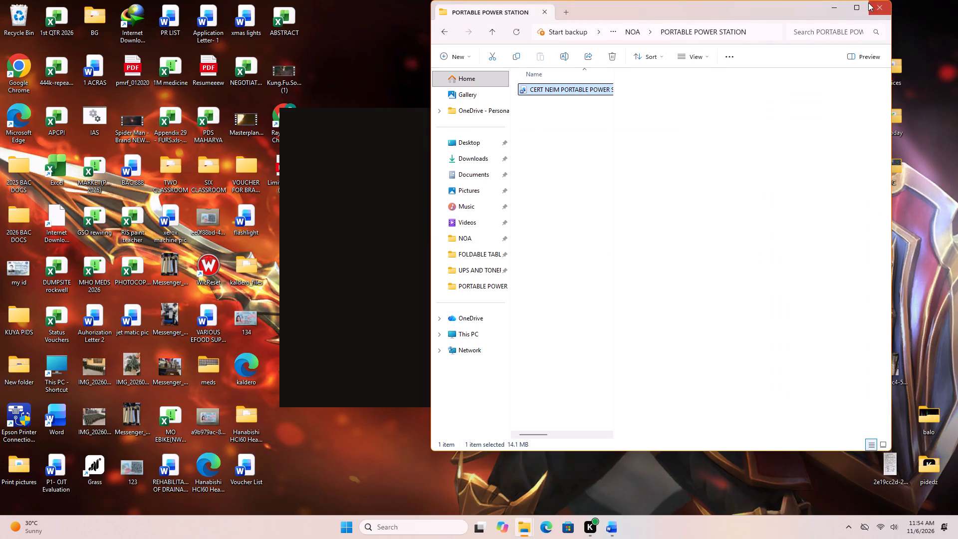
{"action": "left_click", "coordinate": [867, 4]}
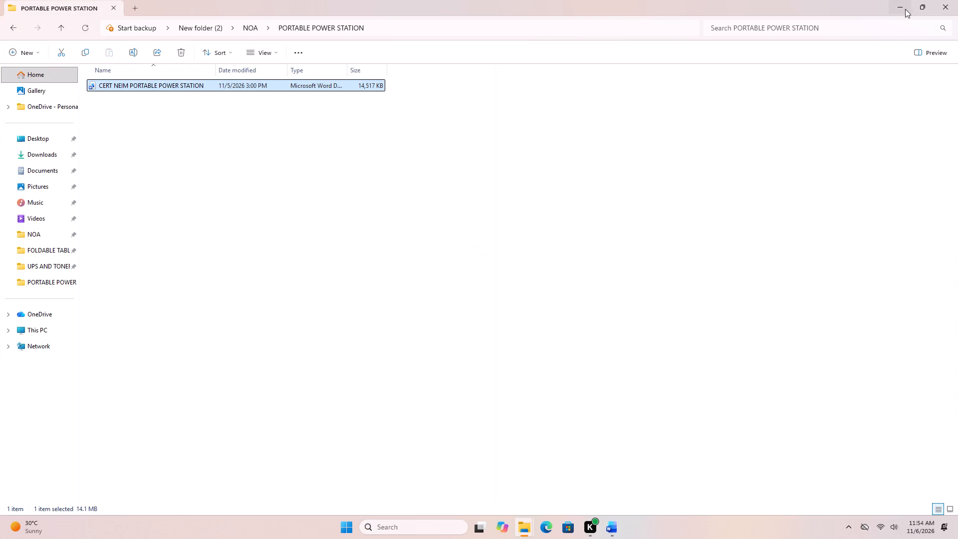
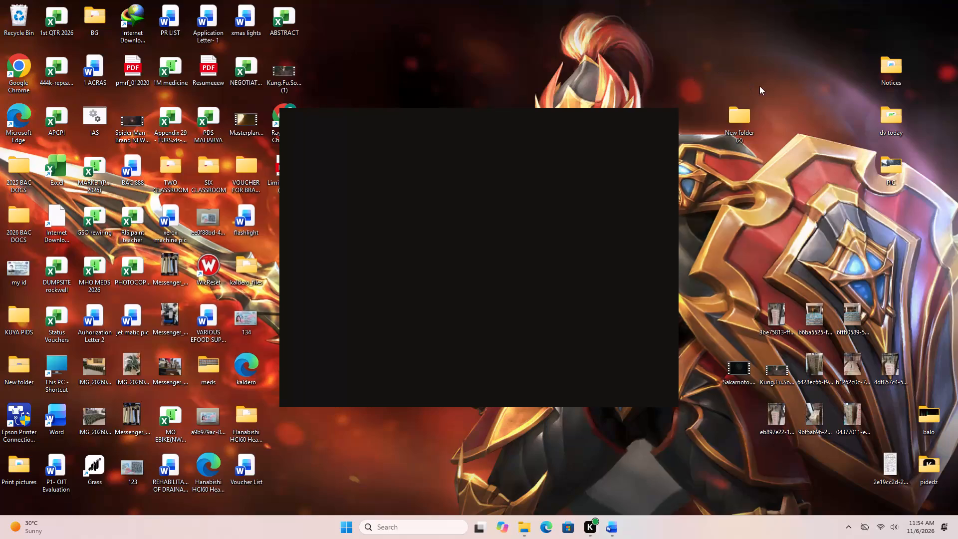
Reopen the UPS AND TONER document from the NOA folder inside New folder (2) and review its certifications, Notice of Award and Notice to Proceed.
{"action": "double_click", "coordinate": [748, 118]}
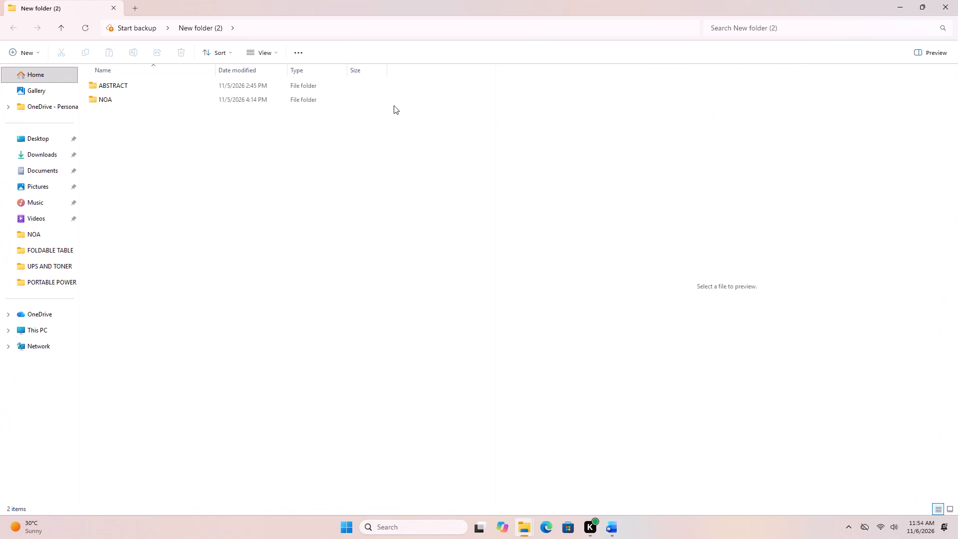
{"action": "double_click", "coordinate": [104, 102]}
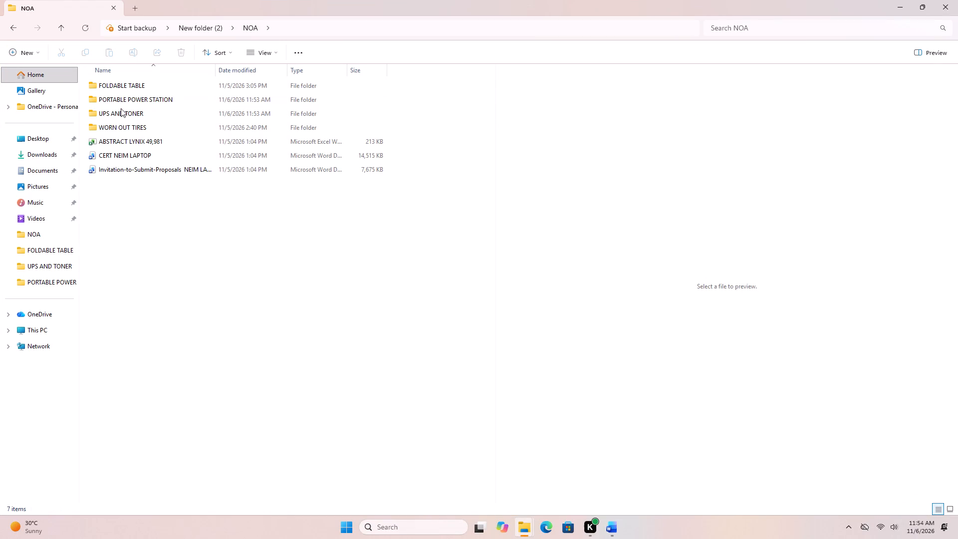
{"action": "double_click", "coordinate": [120, 118]}
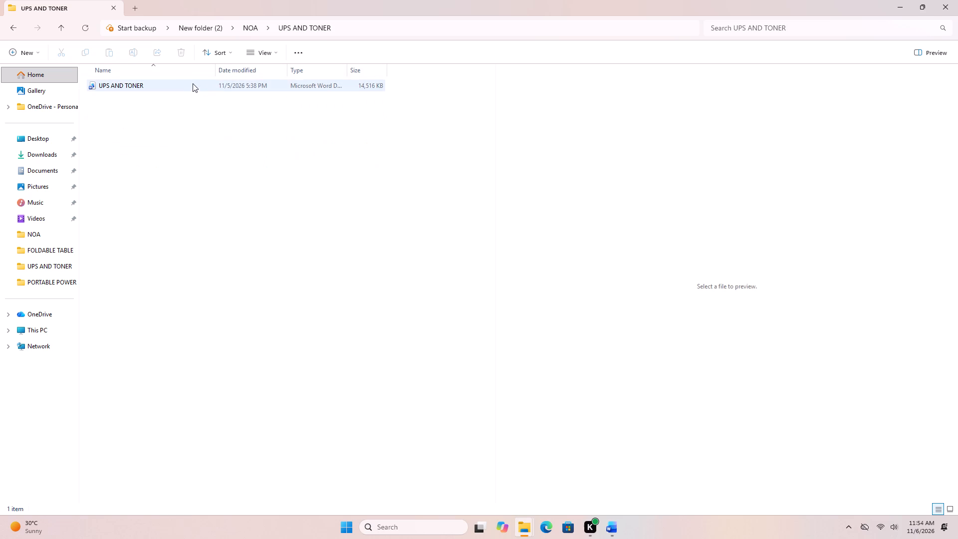
{"action": "double_click", "coordinate": [189, 88]}
{"action": "scroll", "coordinate": [493, 317], "scroll_direction": "down", "scroll_amount": 2}
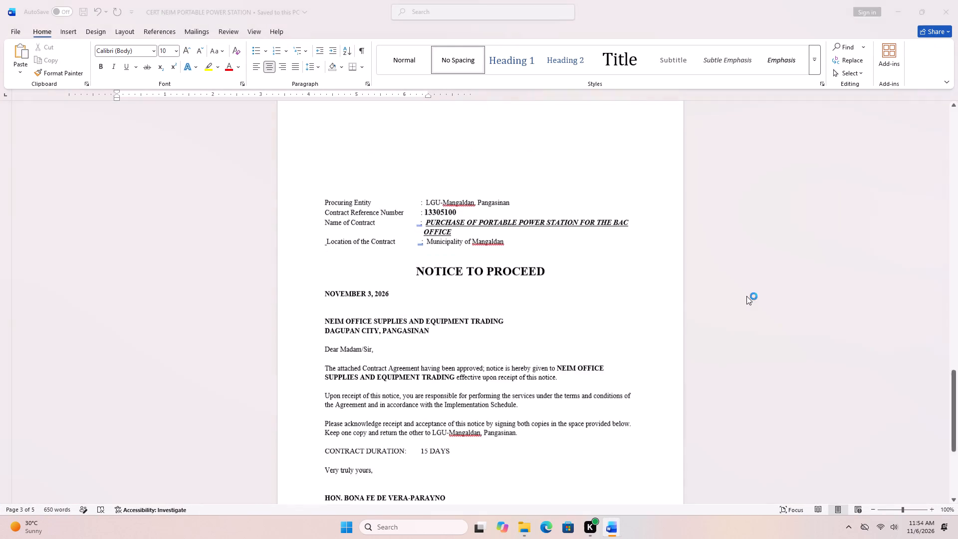
{"action": "left_click_drag", "start_coordinate": [954, 182], "coordinate": [947, 269]}
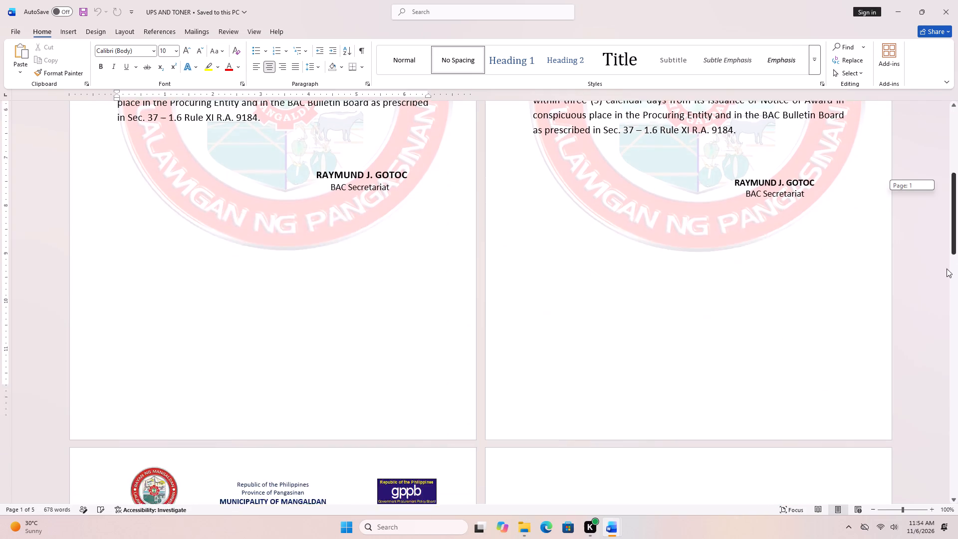
{"action": "left_click_drag", "start_coordinate": [947, 269], "coordinate": [938, 338]}
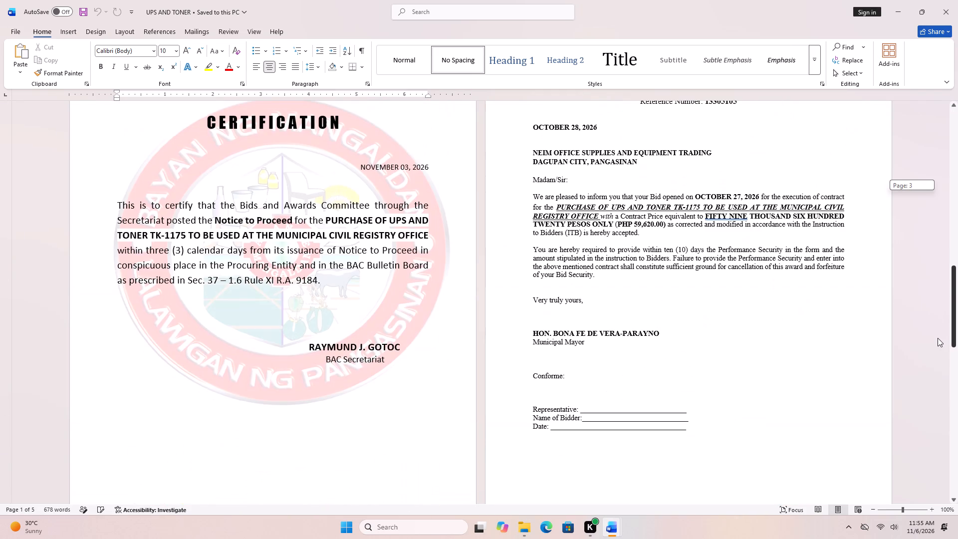
{"action": "left_click_drag", "start_coordinate": [938, 338], "coordinate": [939, 434]}
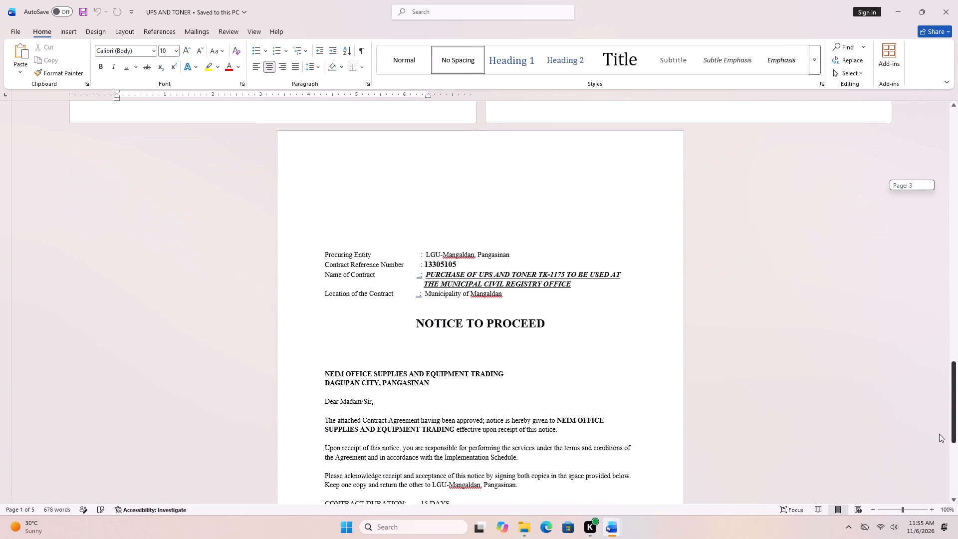
{"action": "left_click_drag", "start_coordinate": [939, 434], "coordinate": [936, 459]}
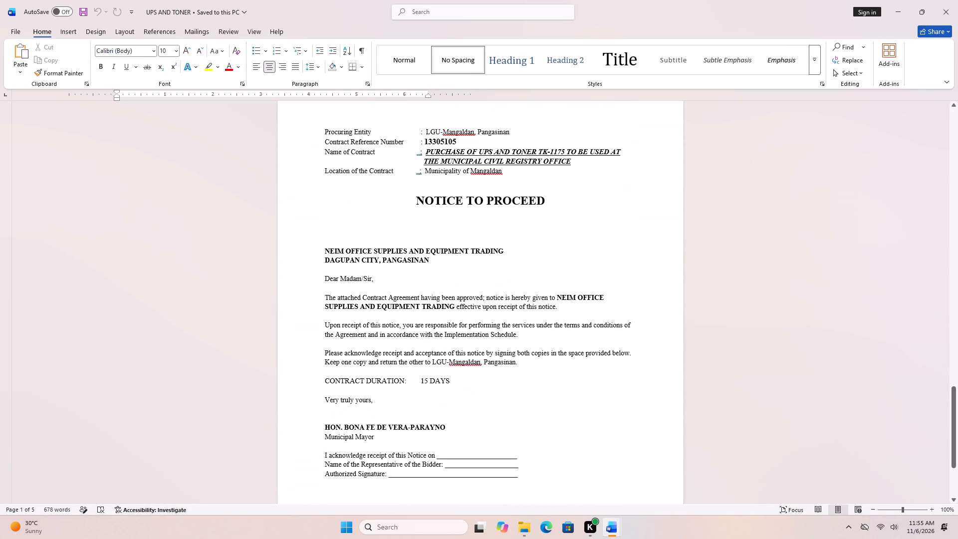
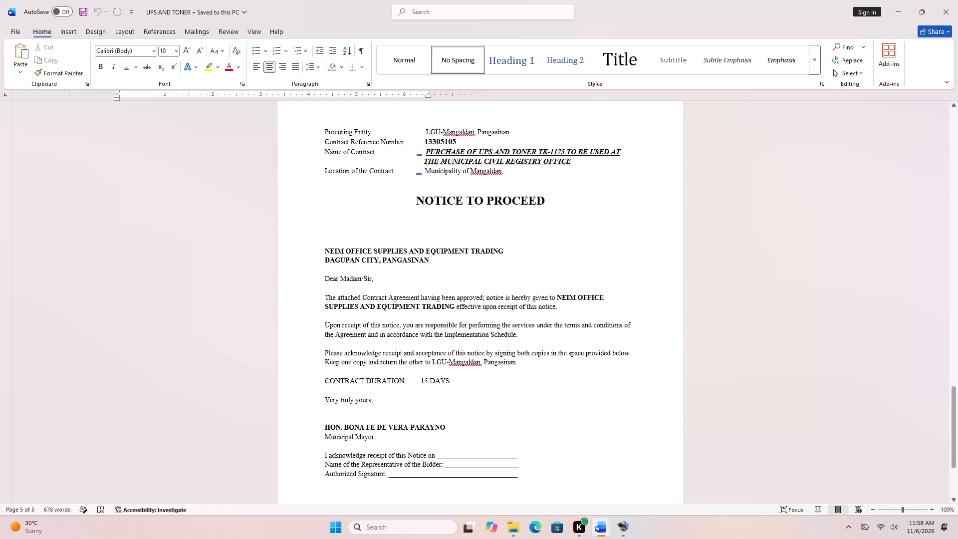
Place the text cursor on the blank line directly below the NOTICE TO PROCEED heading.
{"action": "left_click", "coordinate": [368, 208]}
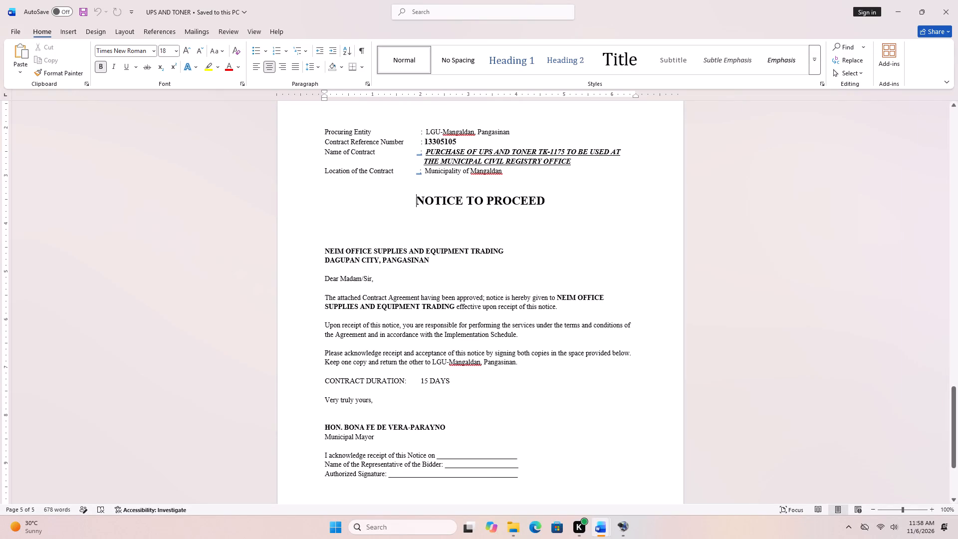
{"action": "left_click", "coordinate": [362, 220]}
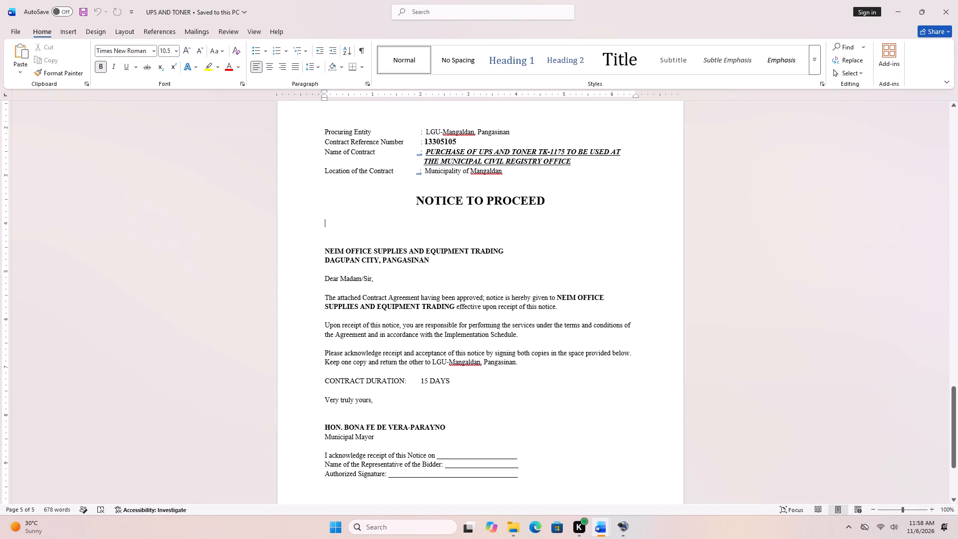
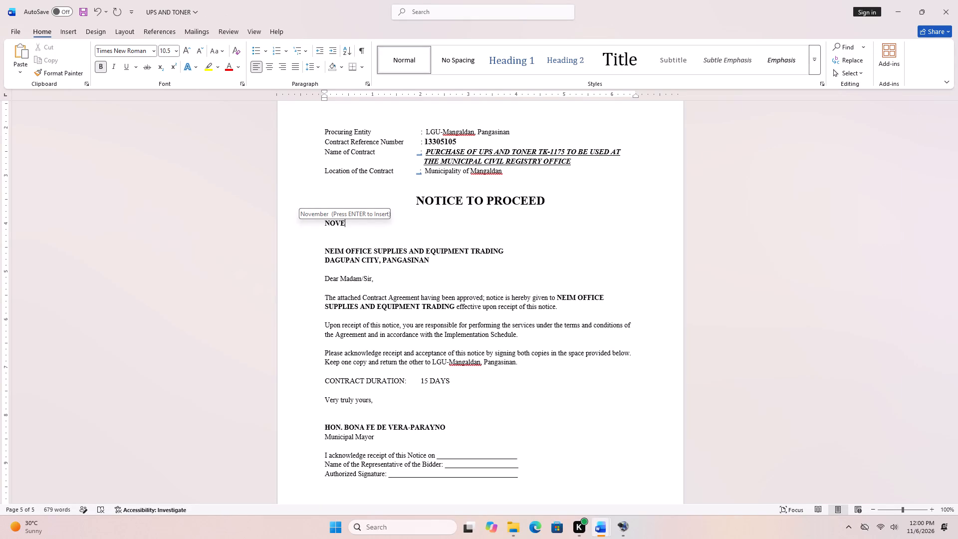
Complete the date line below the NOTICE TO PROCEED heading so it reads NOVEMBER 3, 2026.
{"action": "type", "text": "MBER"}
{"action": "key", "text": "space"}
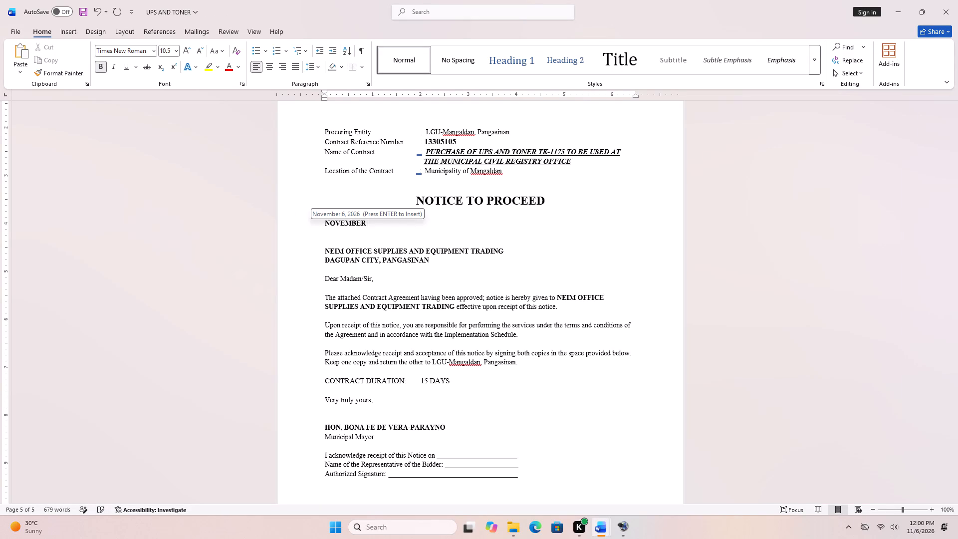
{"action": "type", "text": "3."}
{"action": "key", "text": "space"}
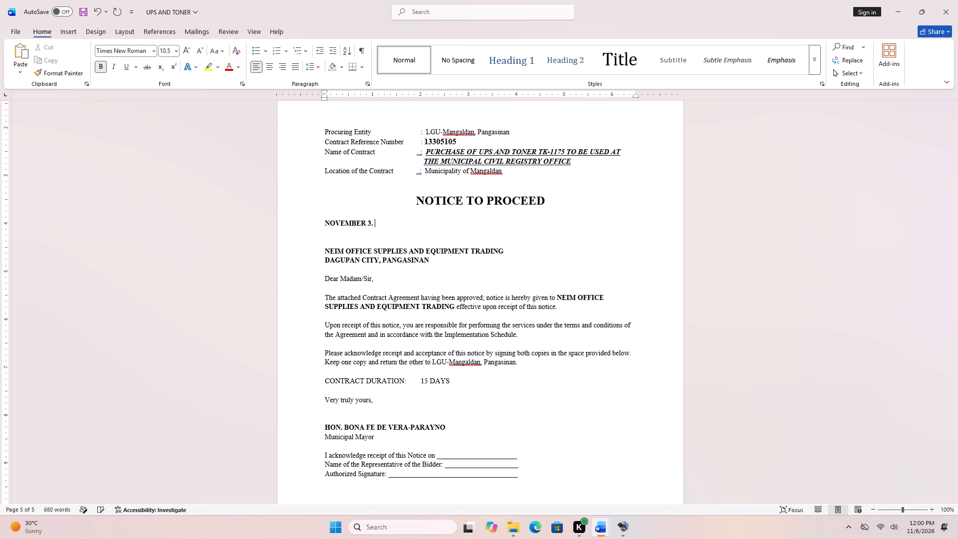
{"action": "key", "text": "BackSpace"}
{"action": "key", "text": "BackSpace"}
{"action": "type", "text": ","}
{"action": "key", "text": "space"}
{"action": "type", "text": "2026"}
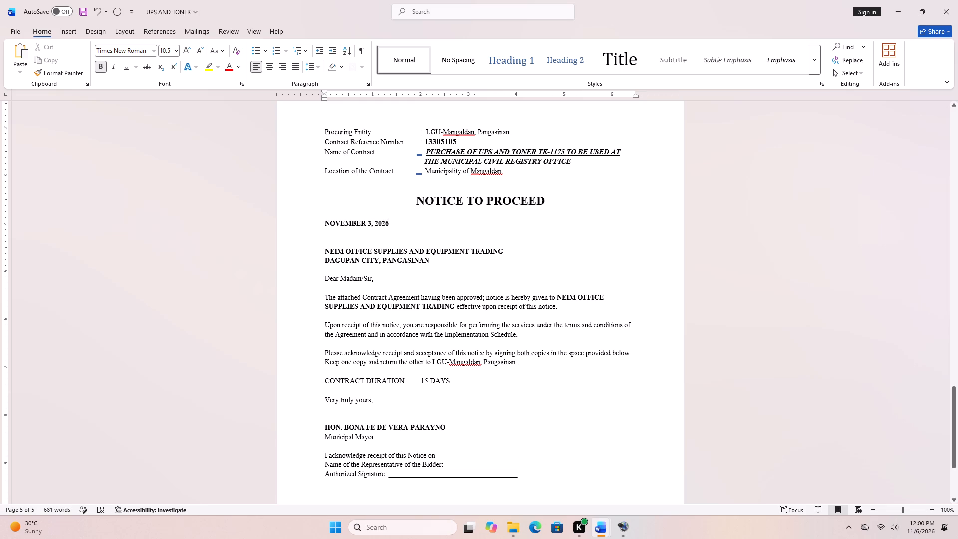
{"action": "left_click", "coordinate": [678, 277]}
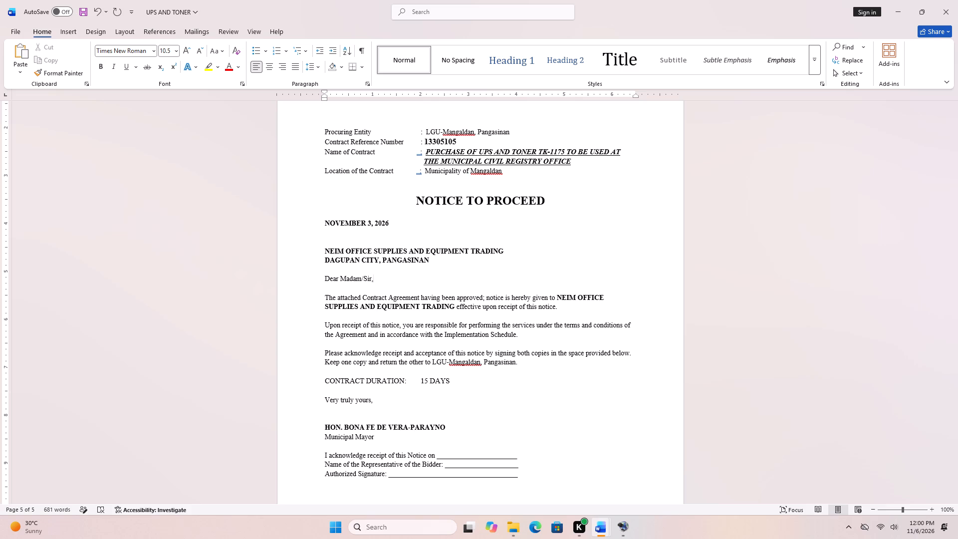
Set up printing of the UPS AND TONER document with the number of copies set to 2.
{"action": "key", "text": "ctrl+p"}
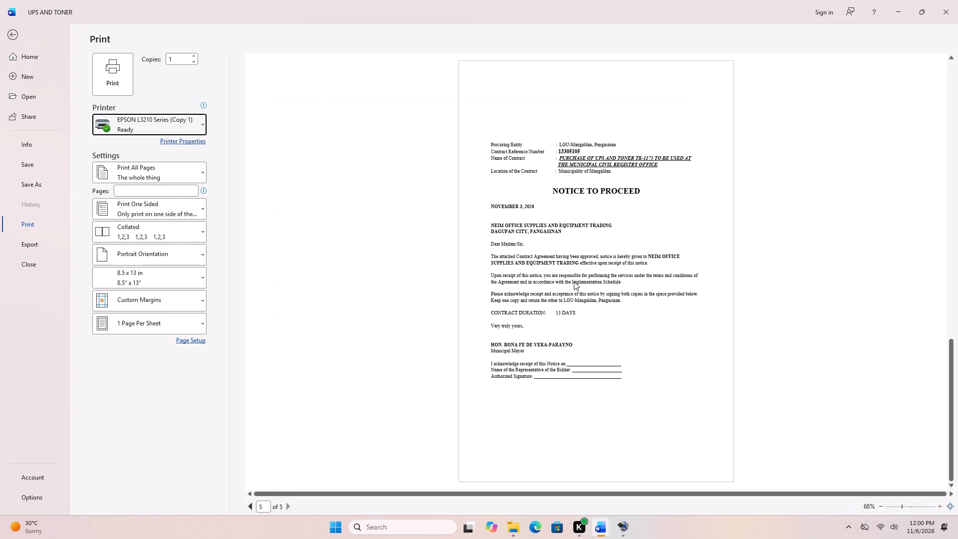
{"action": "left_click", "coordinate": [193, 59]}
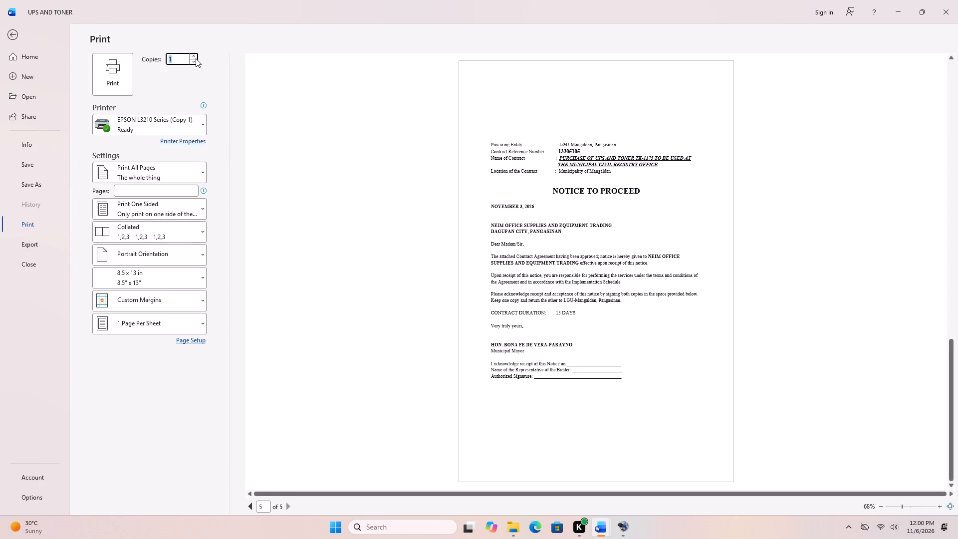
{"action": "left_click", "coordinate": [195, 52]}
{"action": "left_click", "coordinate": [192, 57]}
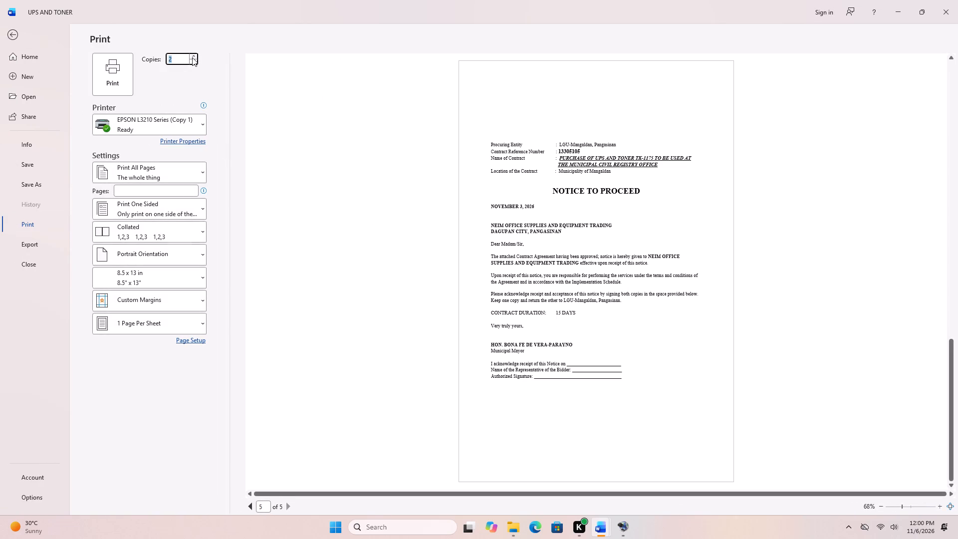
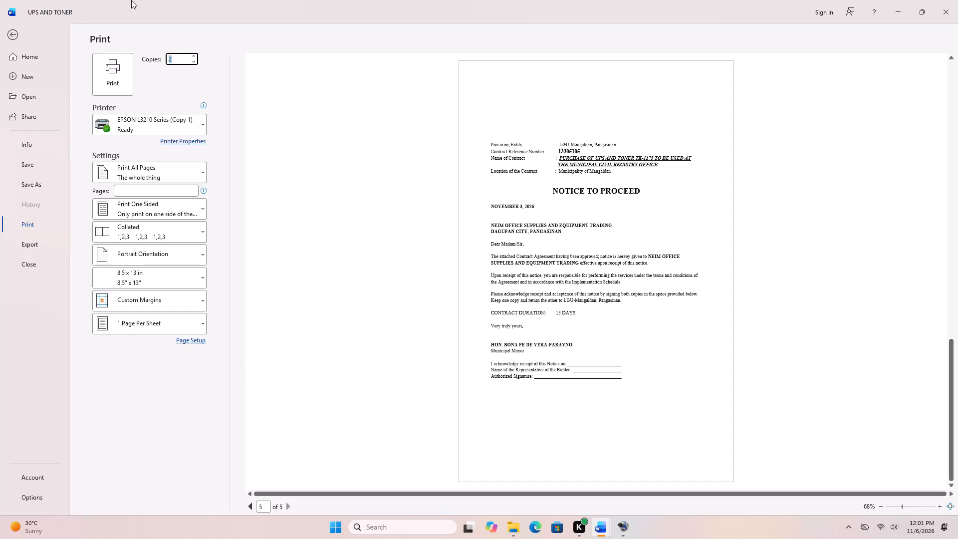
Print all pages of the UPS AND TONER document one-sided on the EPSON L3210 Series printer.
{"action": "left_click", "coordinate": [126, 89]}
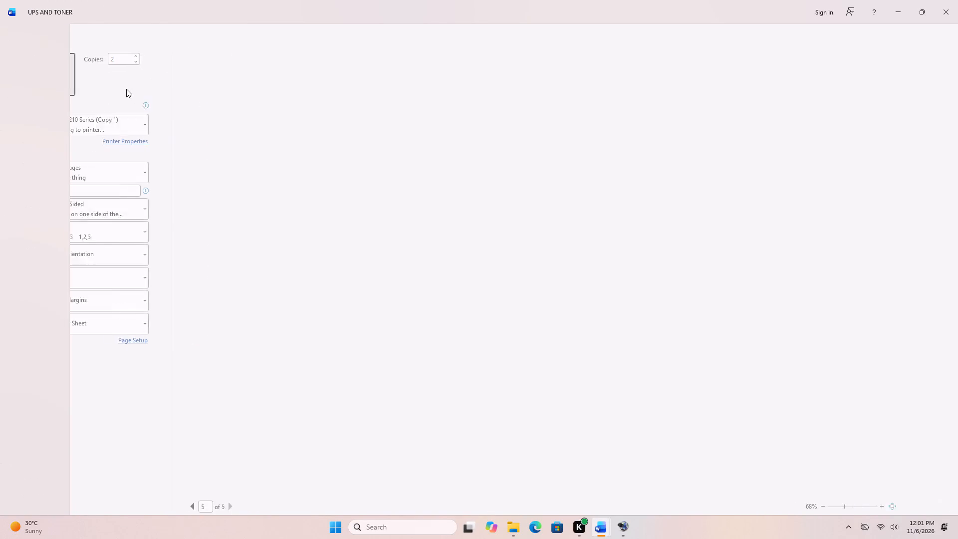
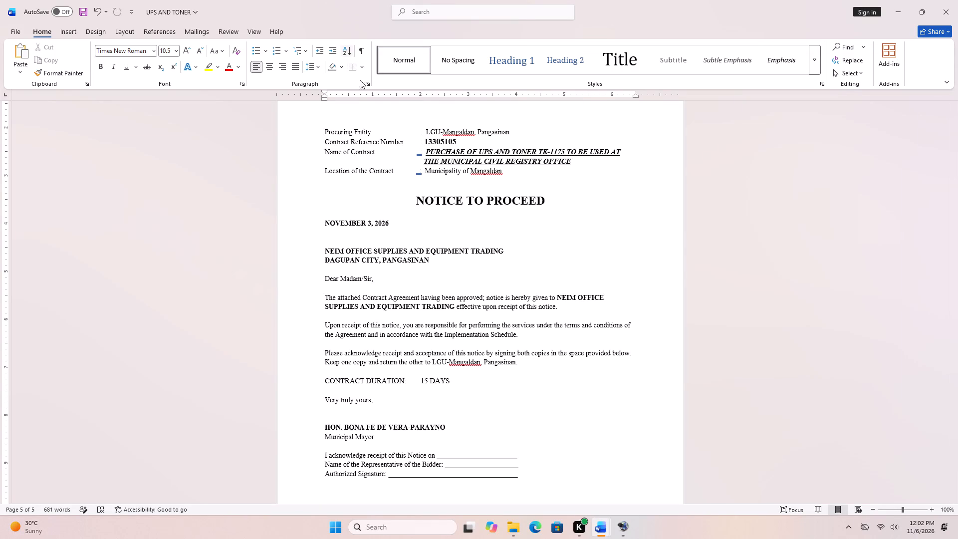
Print one more copy of the whole UPS AND TONER document on the EPSON L3210 Series (Copy 1) printer, with copies set to 1.
{"action": "scroll", "coordinate": [568, 174], "scroll_direction": "up", "scroll_amount": 1}
{"action": "scroll", "coordinate": [550, 279], "scroll_direction": "up", "scroll_amount": 3}
{"action": "left_click_drag", "start_coordinate": [949, 414], "coordinate": [951, 405]}
{"action": "left_click_drag", "start_coordinate": [956, 405], "coordinate": [944, 440]}
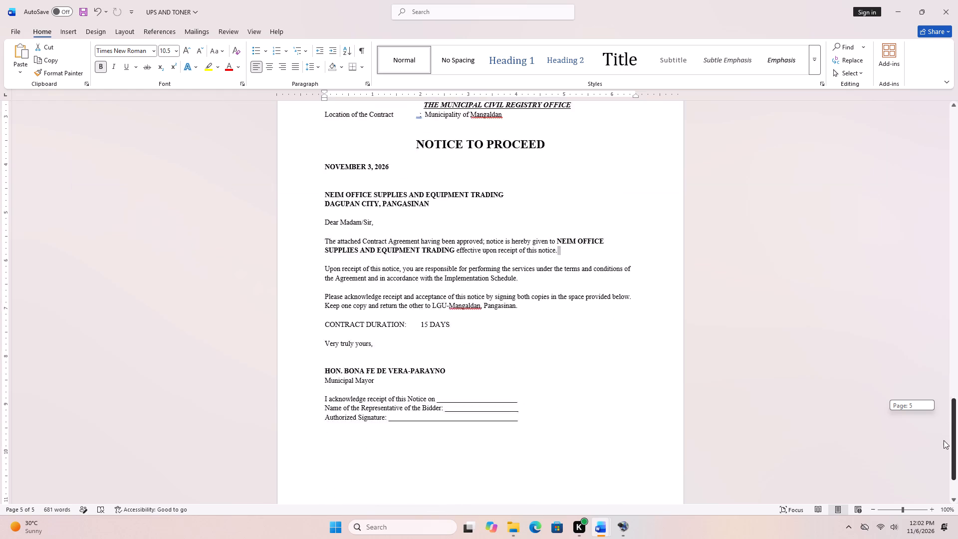
{"action": "left_click_drag", "start_coordinate": [944, 440], "coordinate": [943, 448]}
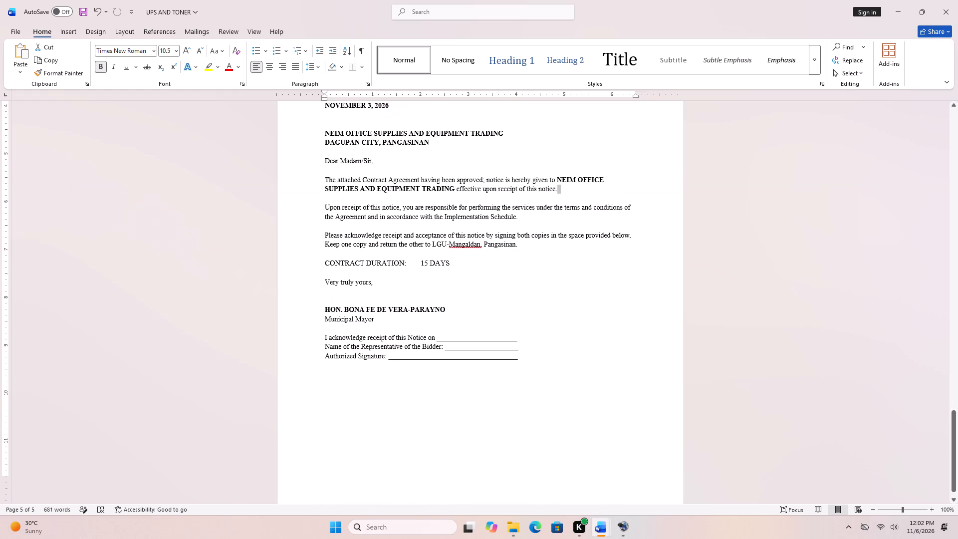
{"action": "key", "text": "ctrl+p"}
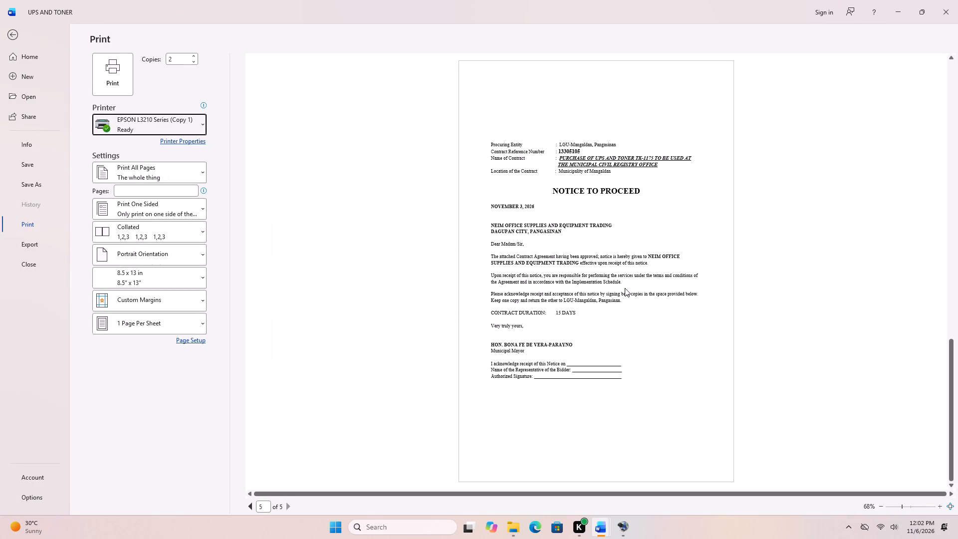
{"action": "left_click", "coordinate": [197, 61]}
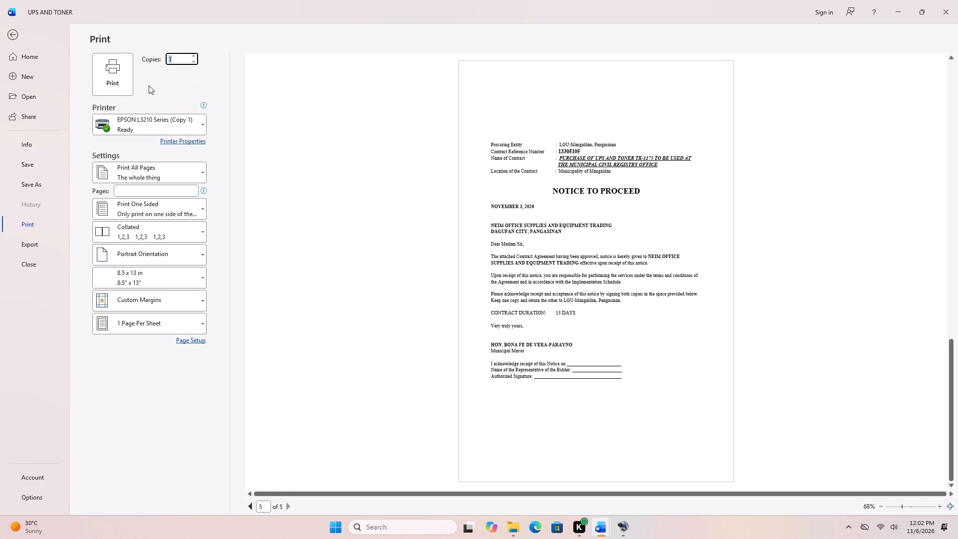
{"action": "left_click", "coordinate": [103, 82]}
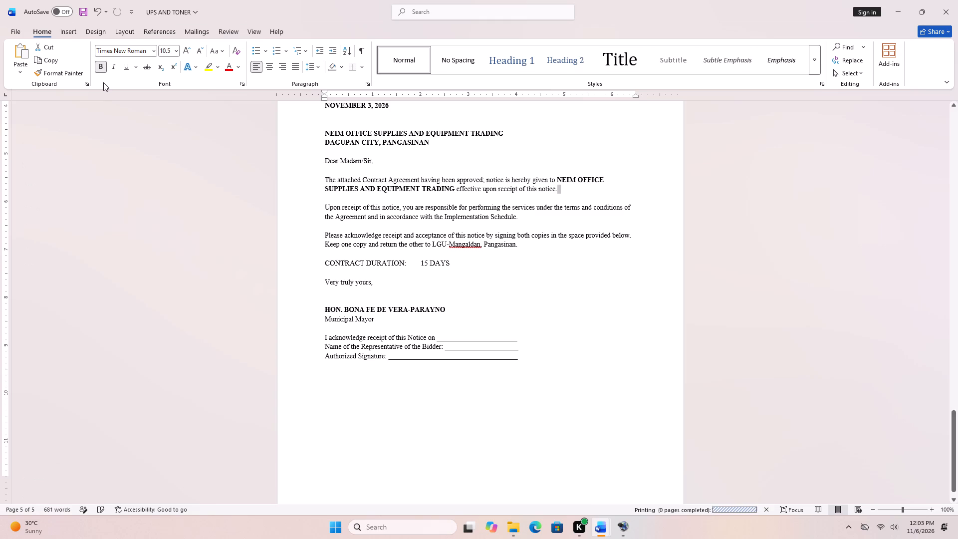
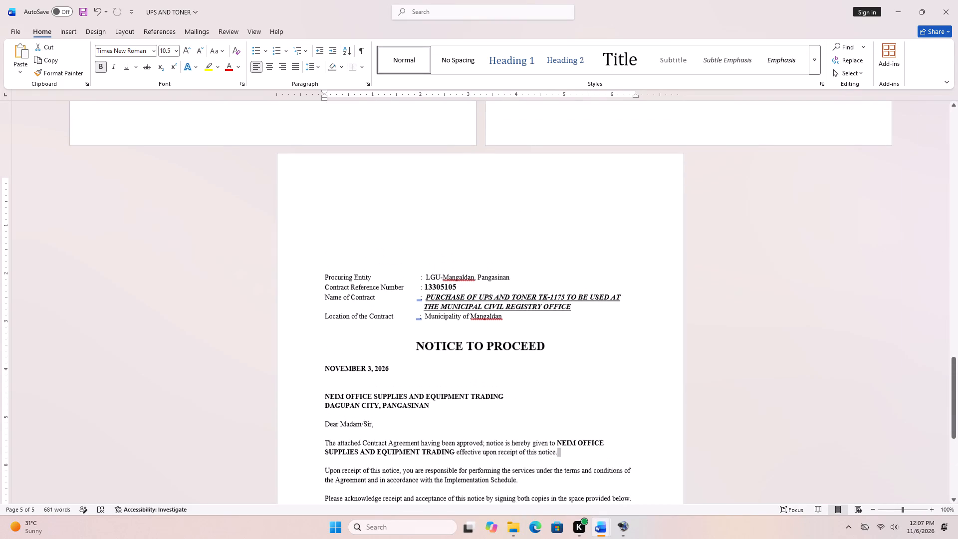
{"action": "scroll", "coordinate": [344, 450], "scroll_direction": "up", "scroll_amount": 20}
{"action": "scroll", "coordinate": [344, 450], "scroll_direction": "up", "scroll_amount": 3}
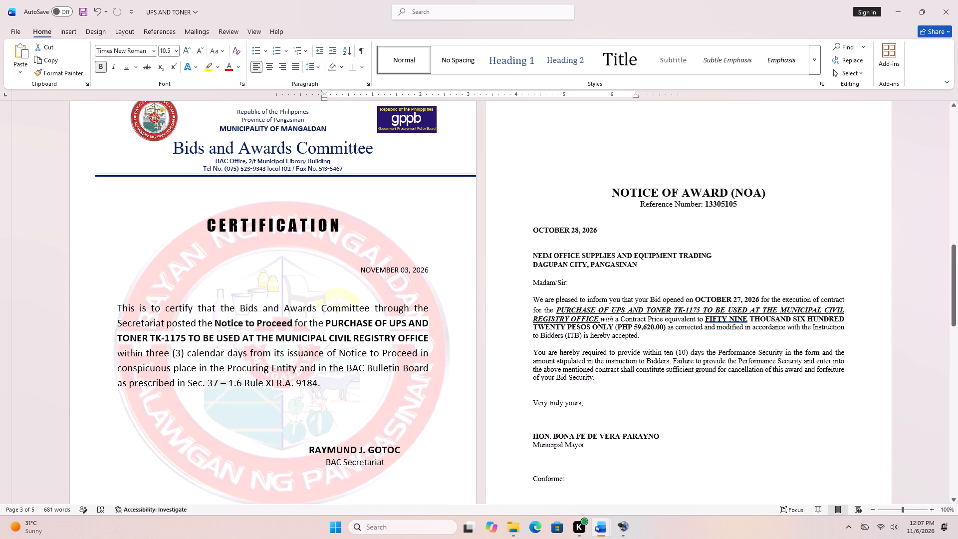
{"action": "left_click", "coordinate": [728, 316]}
{"action": "right_click", "coordinate": [728, 316]}
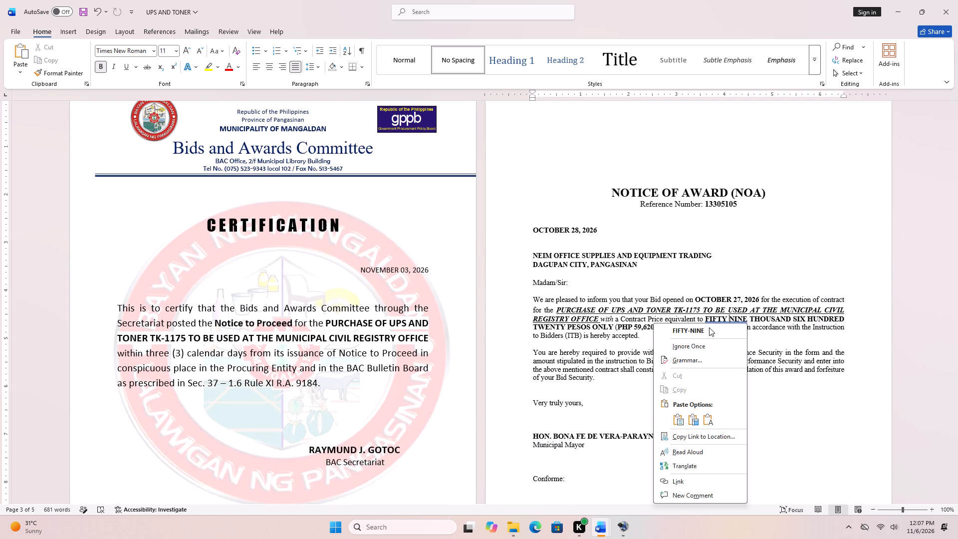
{"action": "left_click", "coordinate": [709, 327]}
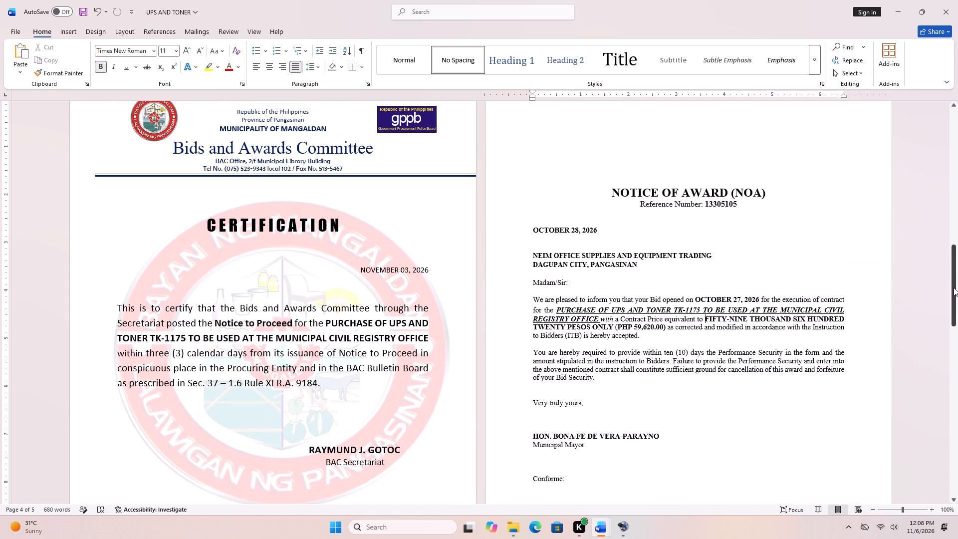
Print only page 4, the corrected Notice of Award, on the EPSON L3210 Series (Copy 1) printer.
{"action": "left_click_drag", "start_coordinate": [955, 287], "coordinate": [957, 178]}
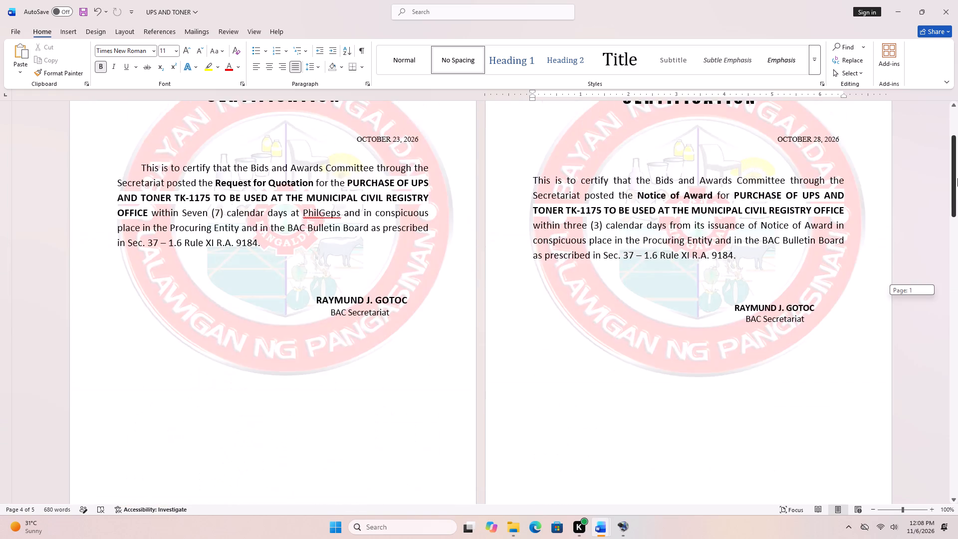
{"action": "left_click_drag", "start_coordinate": [957, 178], "coordinate": [952, 296]}
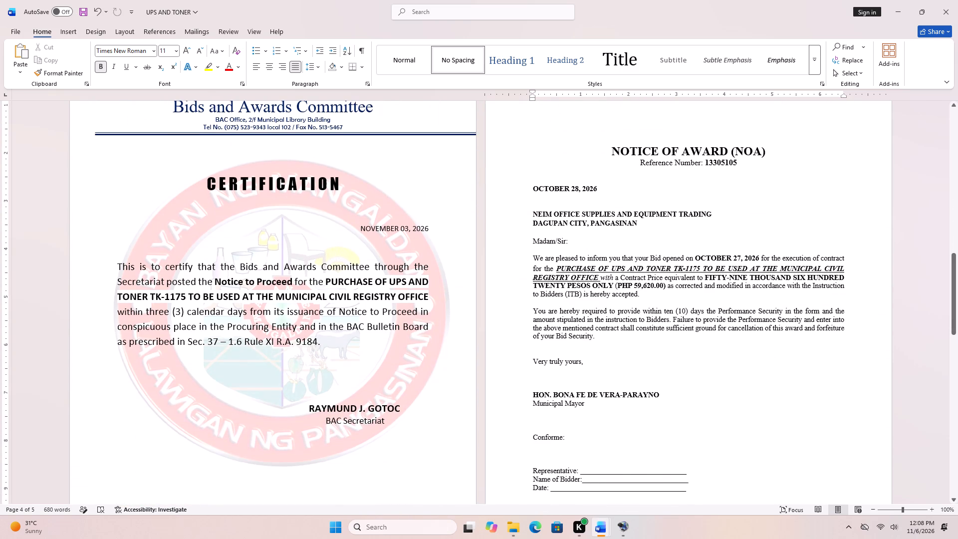
{"action": "left_click_drag", "start_coordinate": [956, 311], "coordinate": [946, 440]}
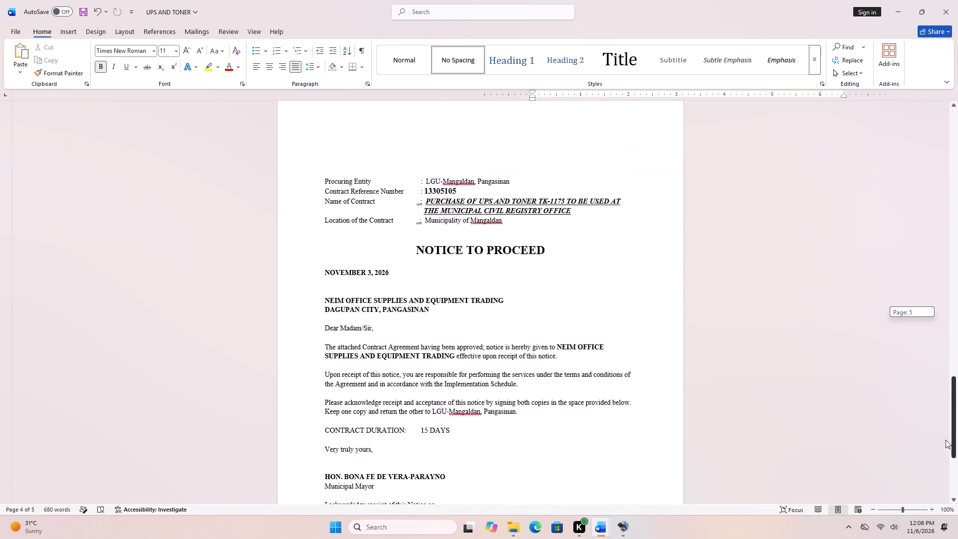
{"action": "left_click_drag", "start_coordinate": [946, 440], "coordinate": [950, 330]}
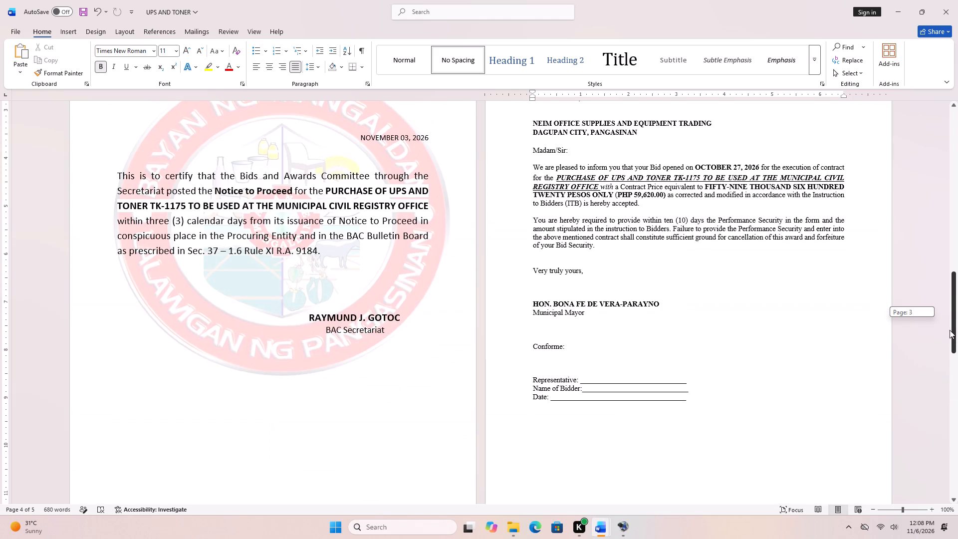
{"action": "left_click_drag", "start_coordinate": [950, 330], "coordinate": [933, 323]}
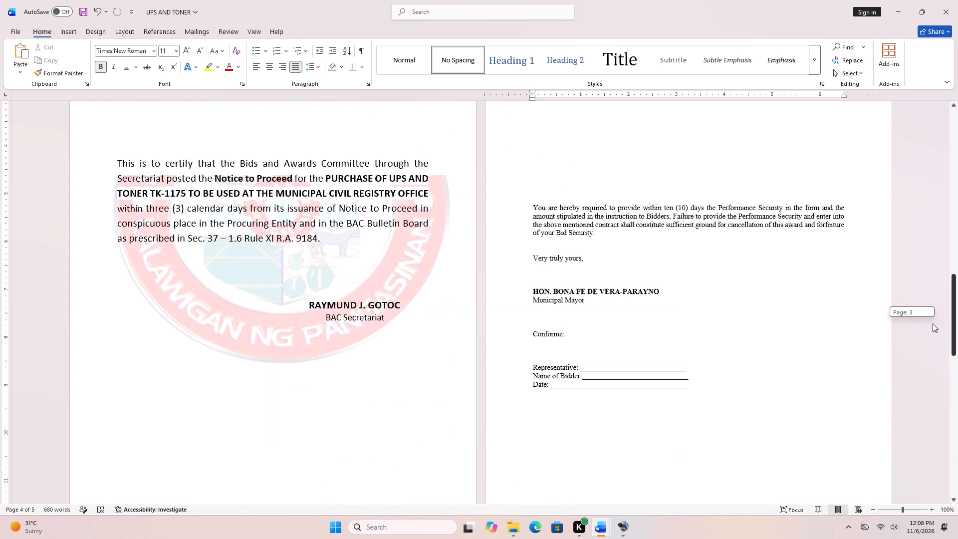
{"action": "left_click_drag", "start_coordinate": [933, 323], "coordinate": [933, 301]}
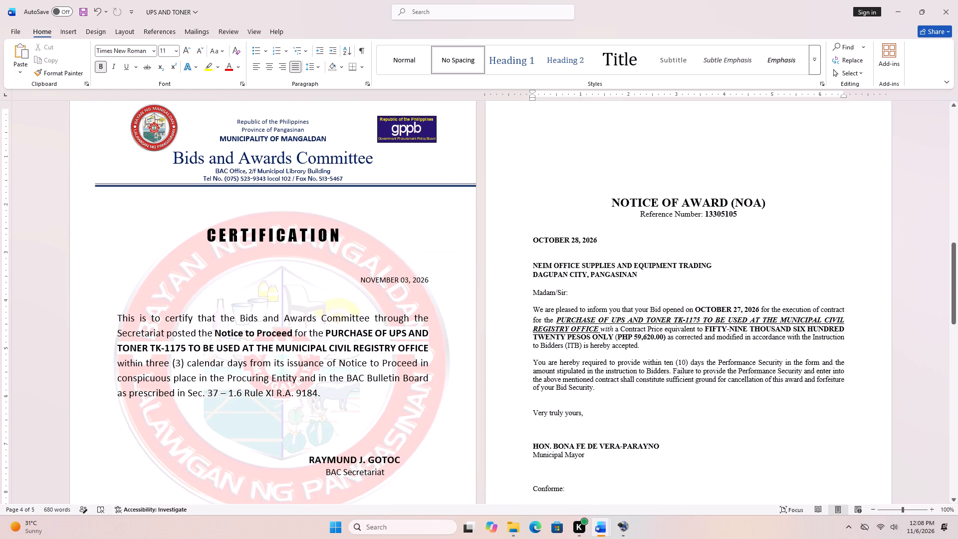
{"action": "key", "text": "ctrl+p"}
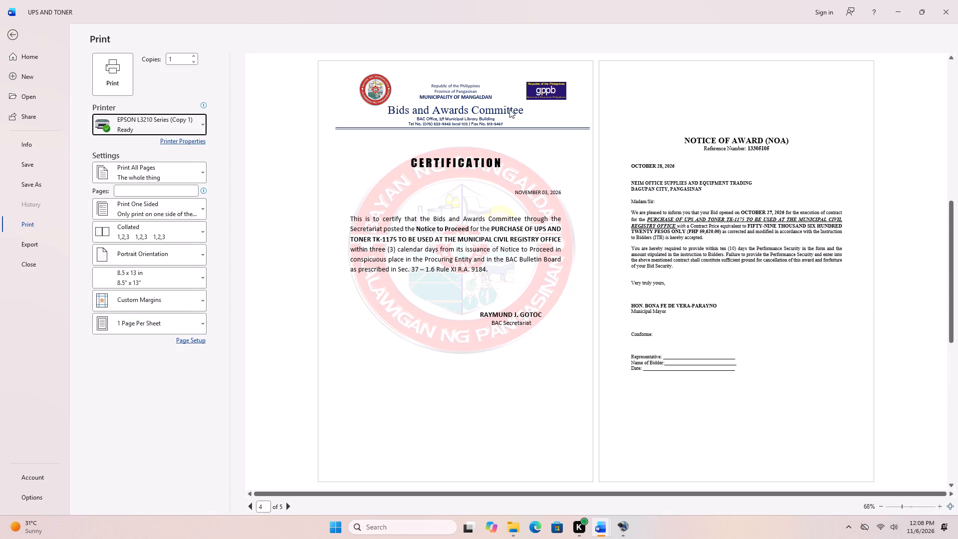
{"action": "left_click", "coordinate": [148, 190]}
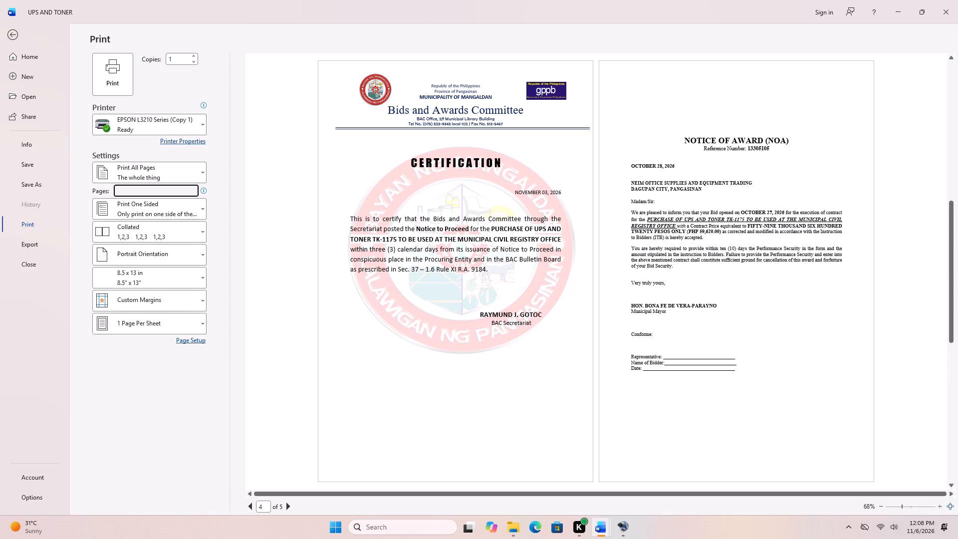
{"action": "key", "text": "4"}
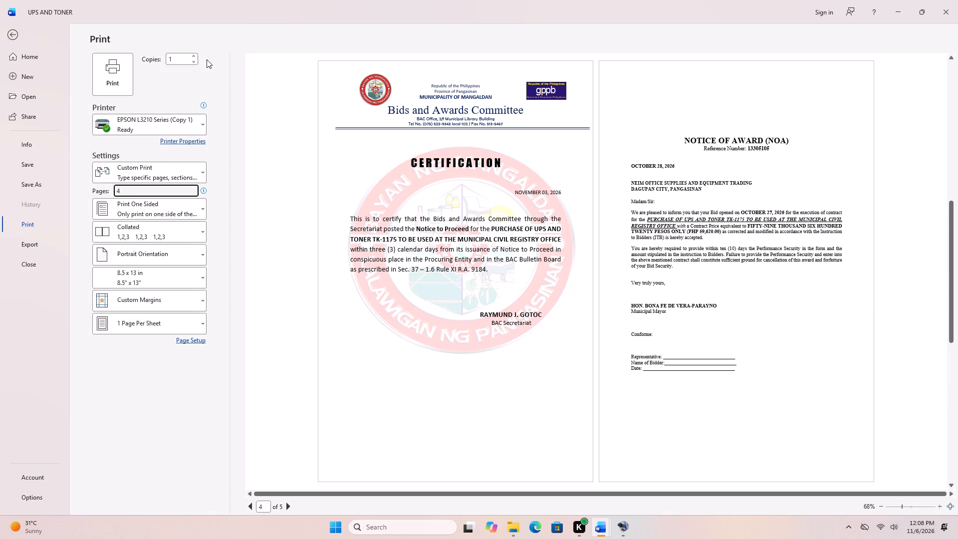
{"action": "left_click", "coordinate": [190, 56]}
{"action": "left_click", "coordinate": [121, 87]}
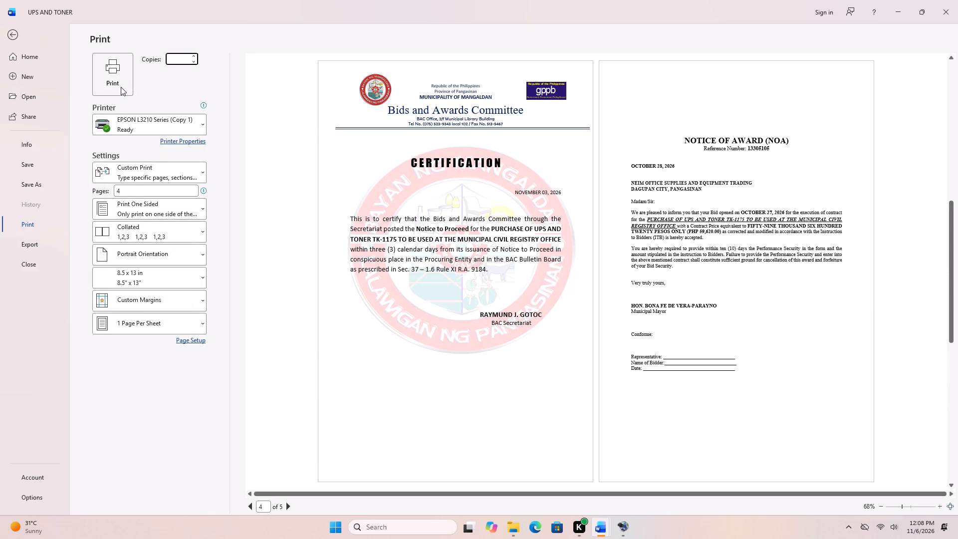
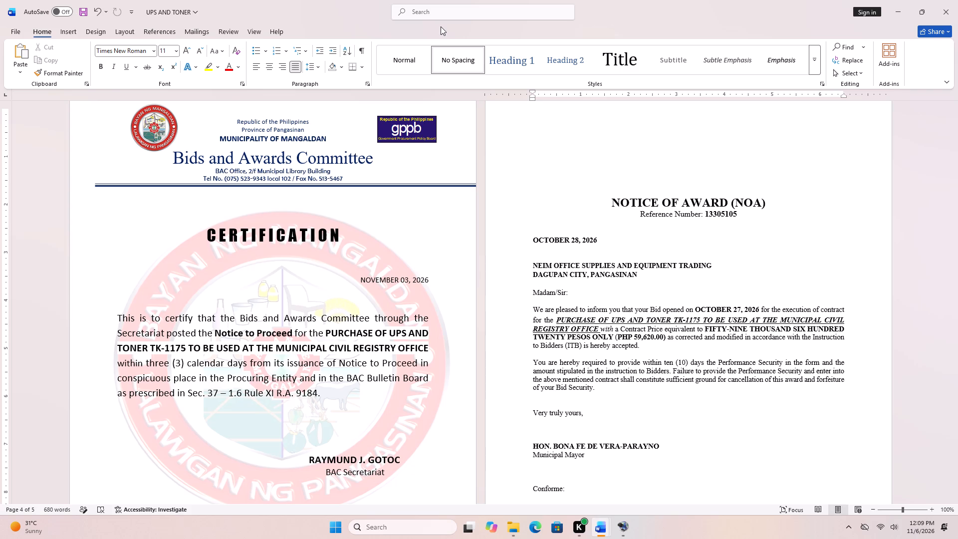
Reduce the UPS AND TONER document to a smaller floating window in front of the CERT NEIM PORTABLE POWER STATION document.
{"action": "left_click_drag", "start_coordinate": [451, 38], "coordinate": [568, 210]}
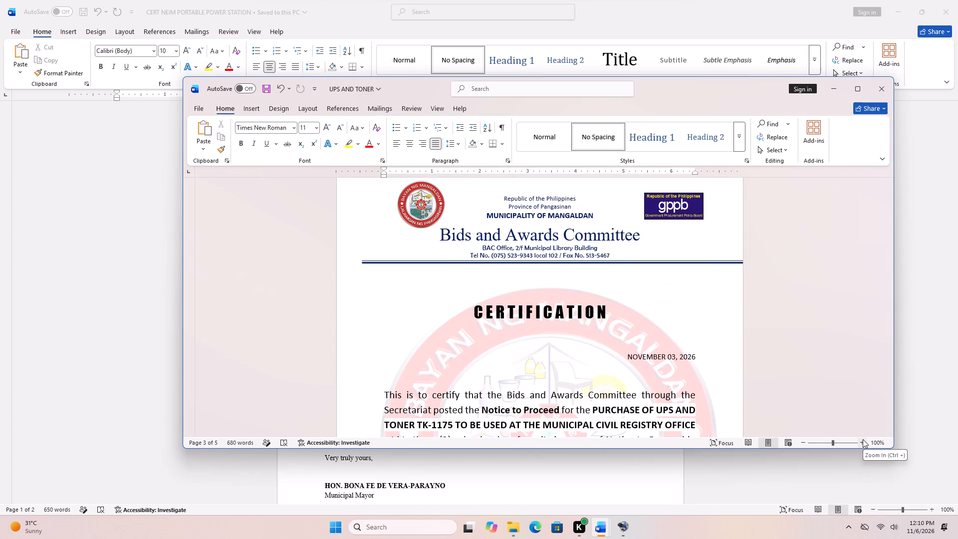
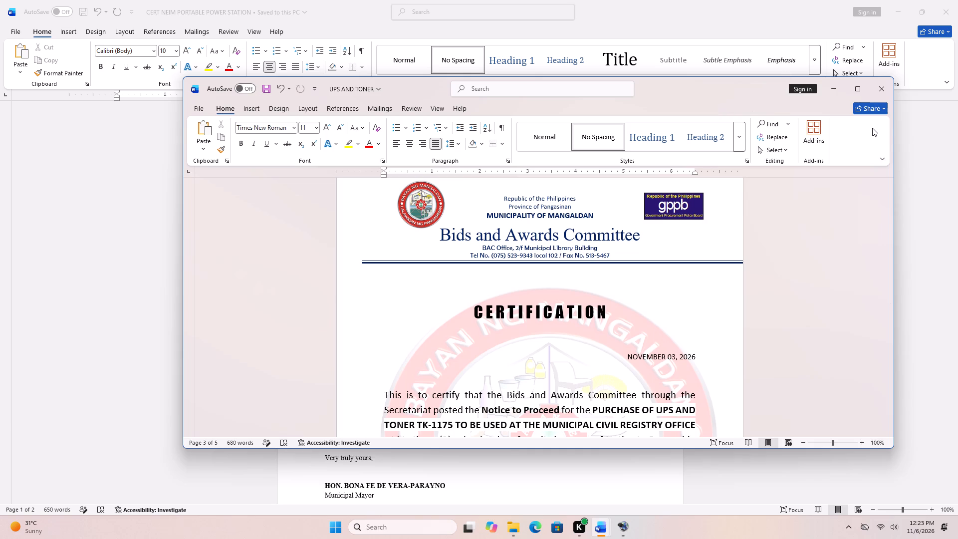
Save and close the UPS AND TONER document and the CERT NEIM PORTABLE POWER STATION document.
{"action": "key", "text": "ctrl+s"}
{"action": "left_click", "coordinate": [873, 83]}
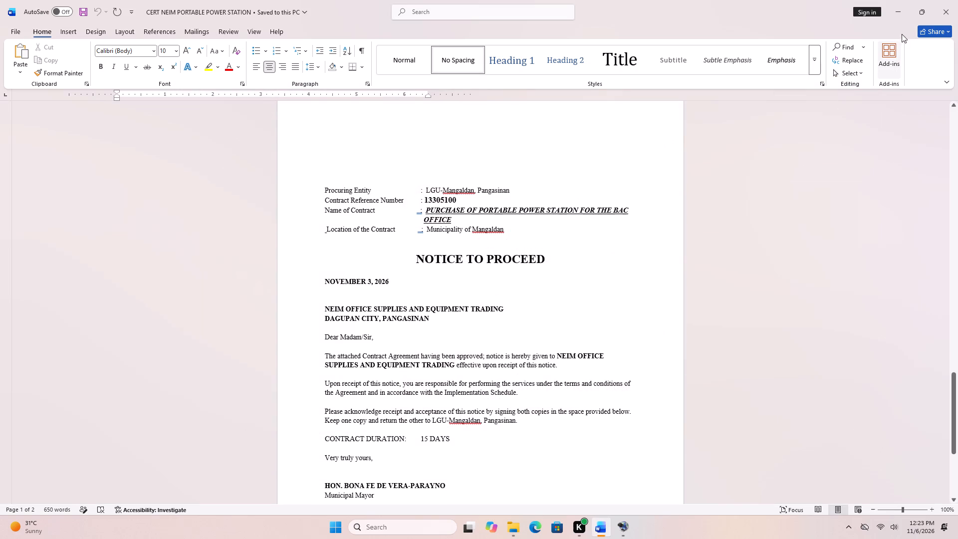
{"action": "key", "text": "ctrl+s"}
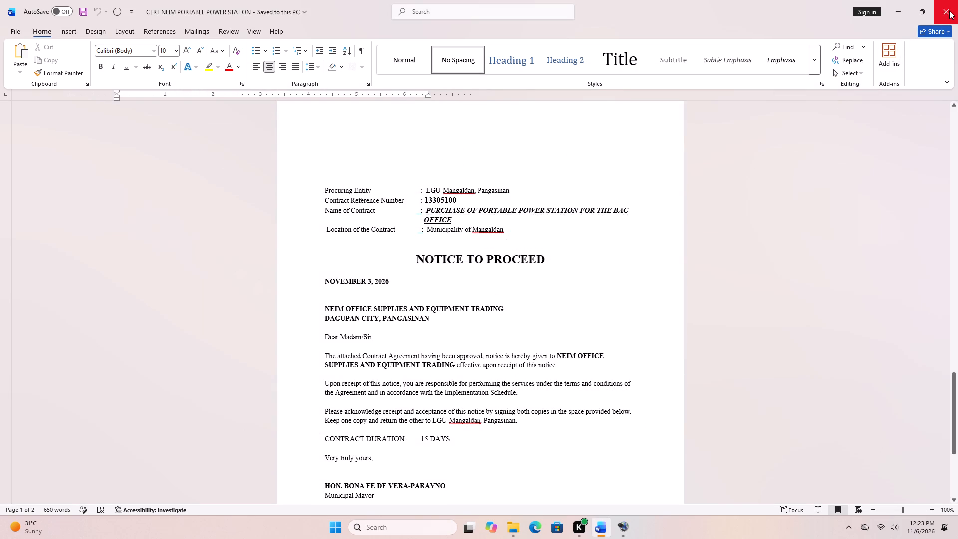
{"action": "left_click", "coordinate": [949, 10]}
Accept the Epson L3210 software update prompt with automatic checking enabled.
{"action": "left_click", "coordinate": [588, 343]}
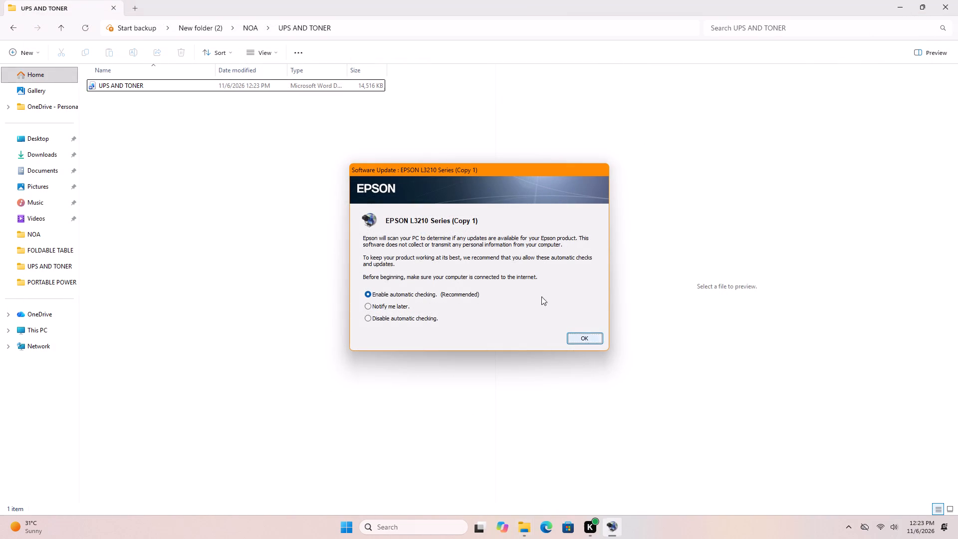
Open the CERT NEIM PORTABLE POWER STATION document from the PORTABLE POWER STATION folder inside NOA.
{"action": "left_click", "coordinate": [13, 25]}
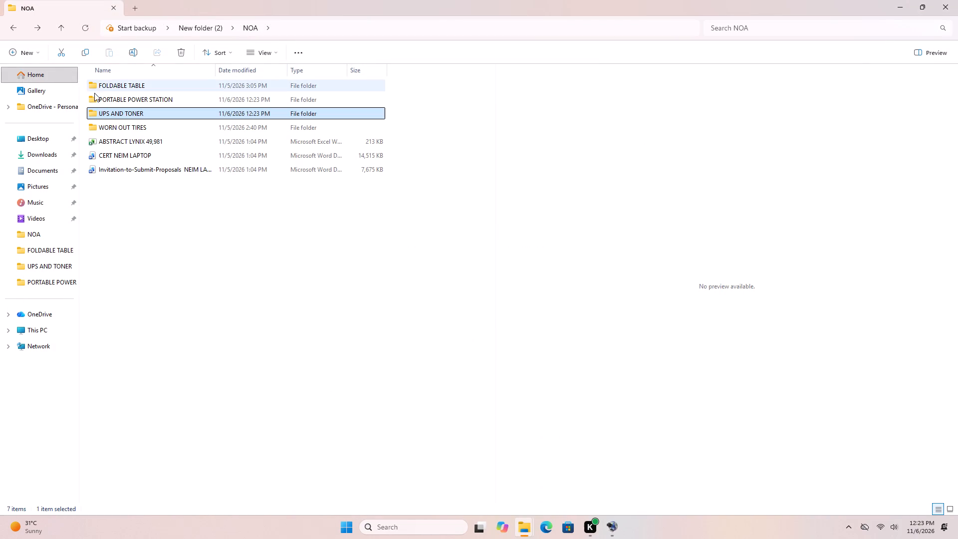
{"action": "double_click", "coordinate": [126, 93]}
{"action": "double_click", "coordinate": [129, 88]}
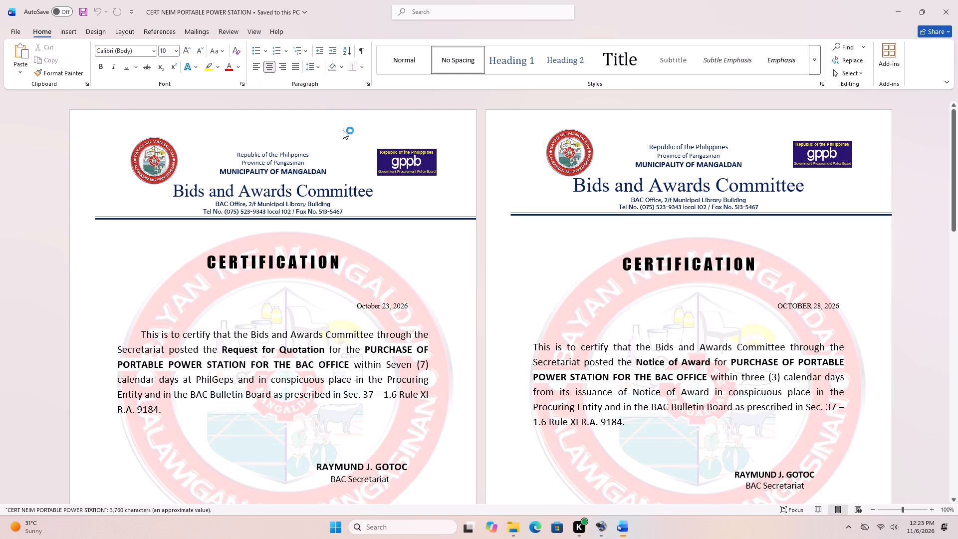
Correct the contract price wording in the Notice of Award to "EIGHTY-ONE" using the suggested grammar correction.
{"action": "scroll", "coordinate": [604, 381], "scroll_direction": "down", "scroll_amount": 2}
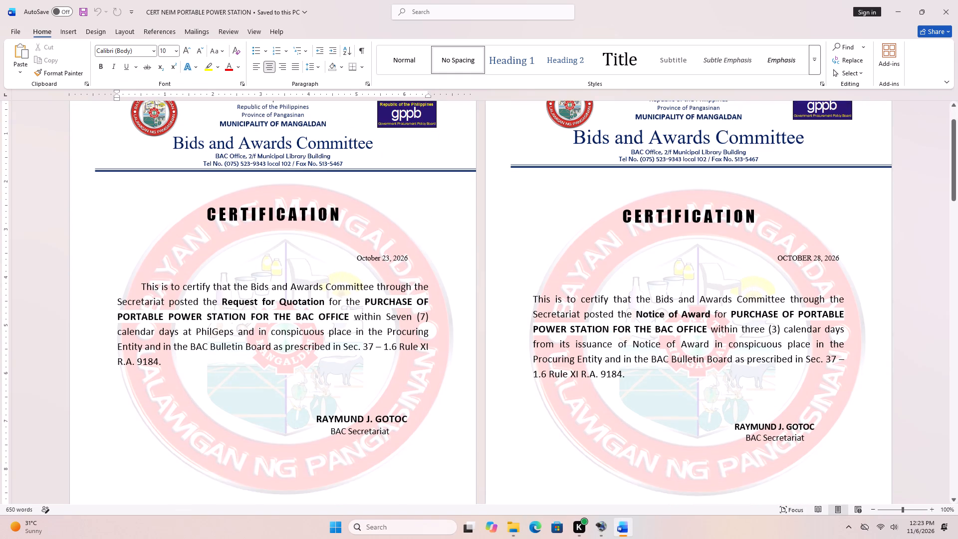
{"action": "scroll", "coordinate": [604, 381], "scroll_direction": "down", "scroll_amount": 20}
{"action": "scroll", "coordinate": [604, 381], "scroll_direction": "down", "scroll_amount": 6}
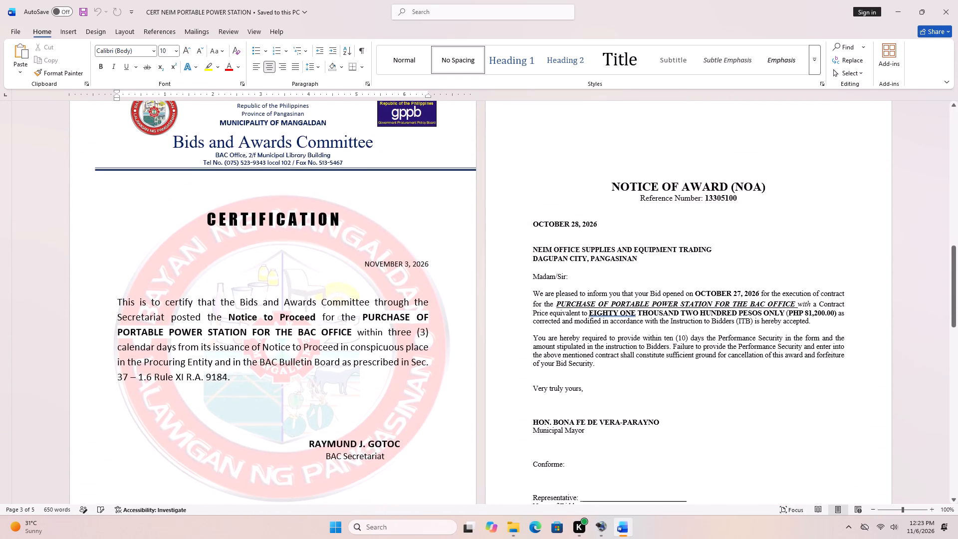
{"action": "left_click", "coordinate": [618, 313]}
{"action": "right_click", "coordinate": [617, 313]}
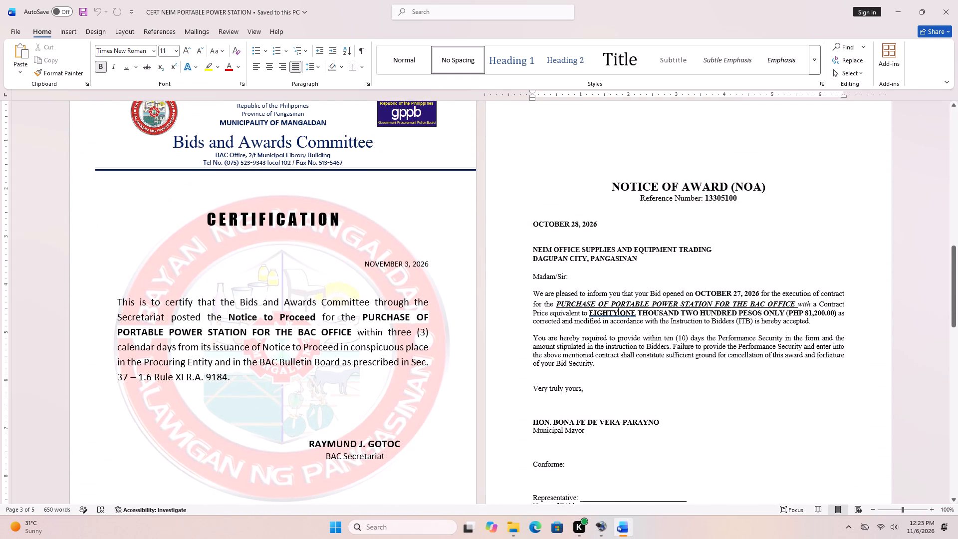
{"action": "left_click", "coordinate": [577, 322]}
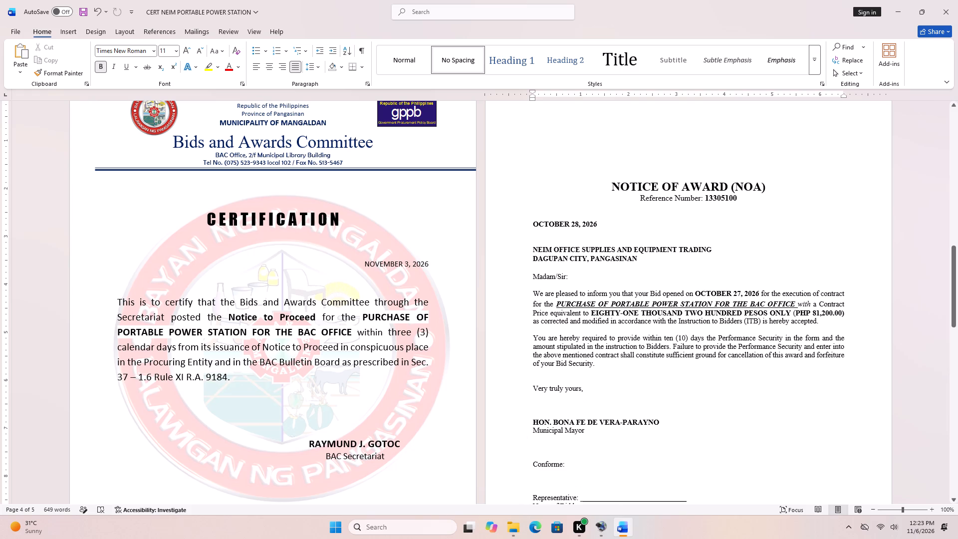
Review the power station Notice of Award and Notice to Proceed pages, checking dates, supplier, amount and contract details.
{"action": "scroll", "coordinate": [650, 348], "scroll_direction": "down", "scroll_amount": 3}
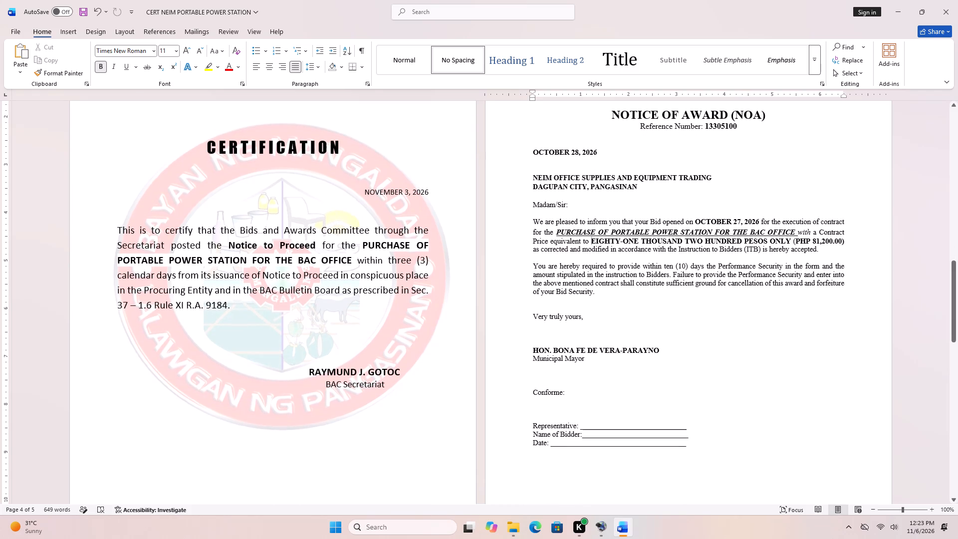
{"action": "scroll", "coordinate": [650, 348], "scroll_direction": "down", "scroll_amount": 3}
{"action": "scroll", "coordinate": [650, 348], "scroll_direction": "up", "scroll_amount": 4}
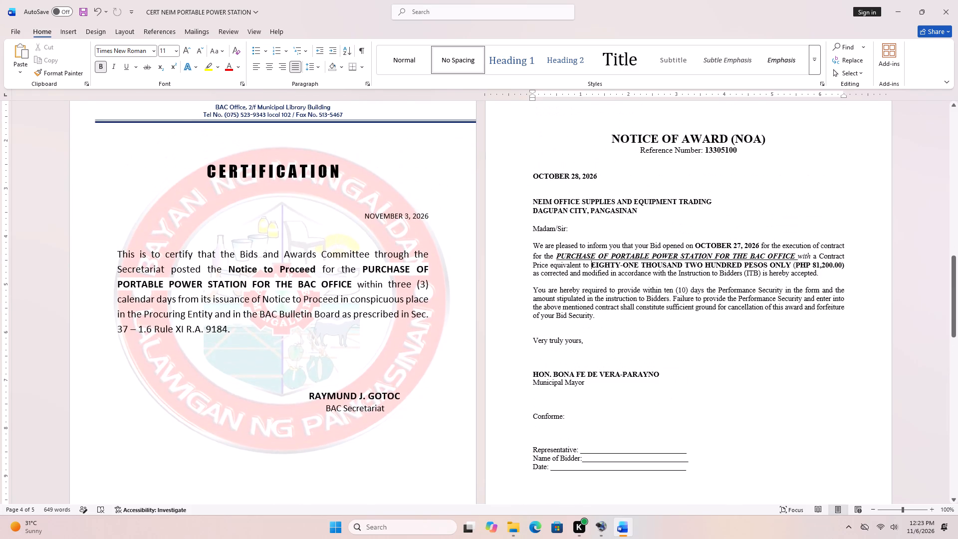
{"action": "scroll", "coordinate": [650, 348], "scroll_direction": "up", "scroll_amount": 7}
{"action": "scroll", "coordinate": [650, 348], "scroll_direction": "down", "scroll_amount": 15}
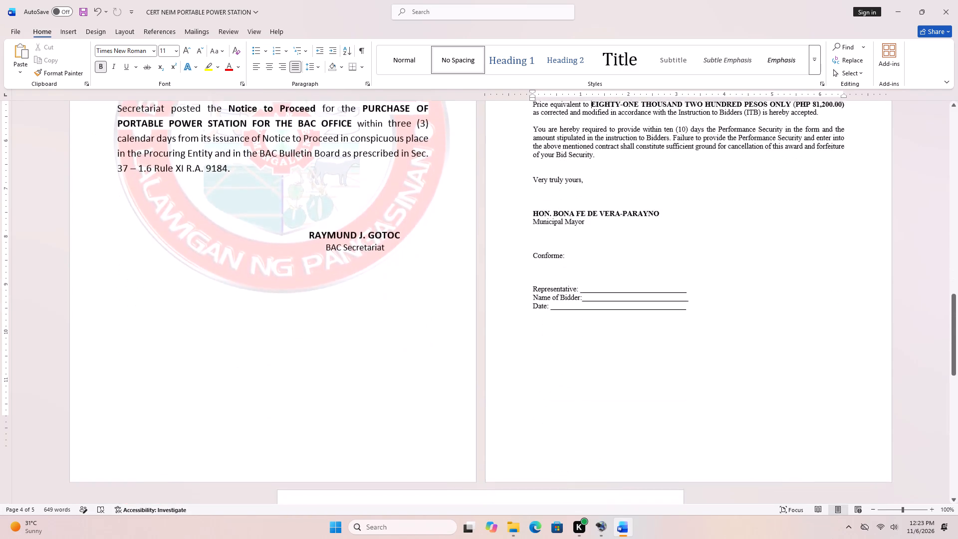
{"action": "scroll", "coordinate": [650, 348], "scroll_direction": "down", "scroll_amount": 13}
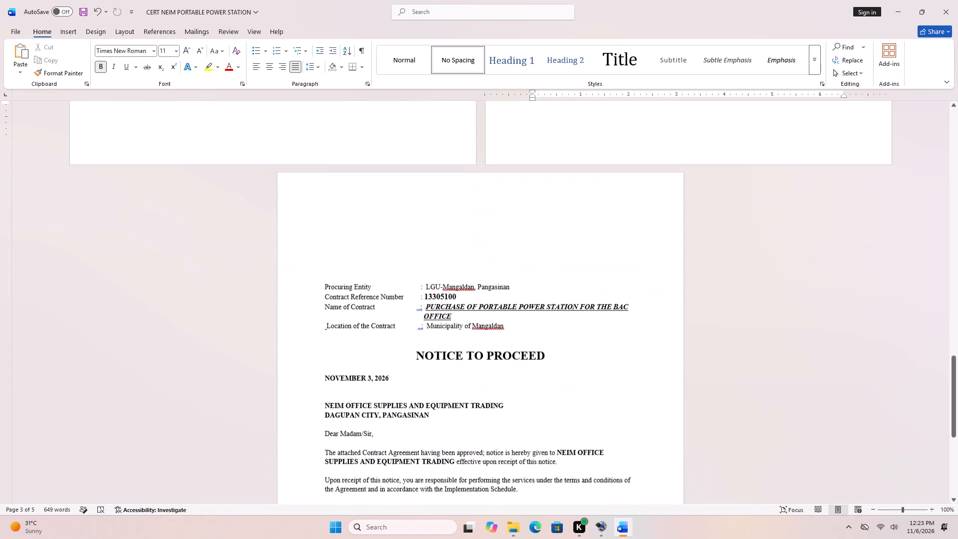
{"action": "scroll", "coordinate": [650, 348], "scroll_direction": "down", "scroll_amount": 3}
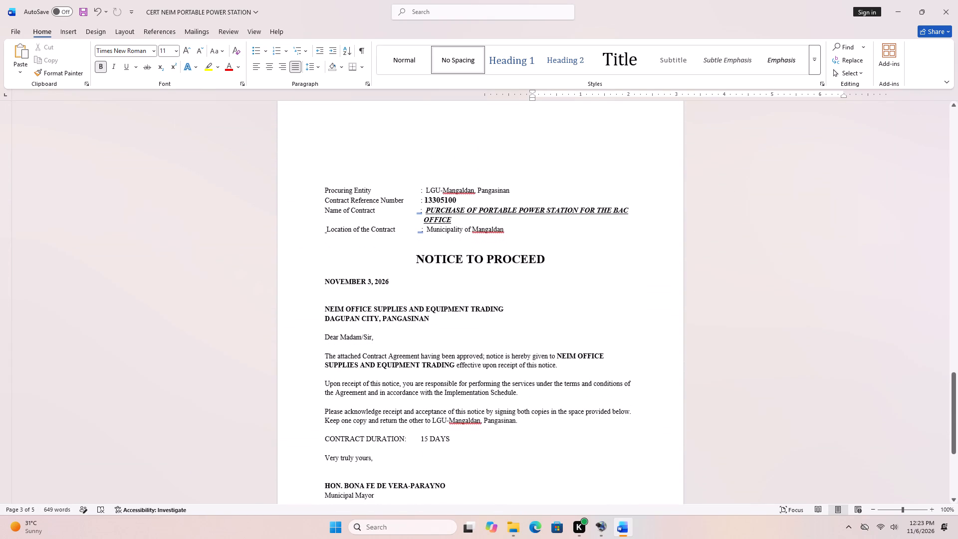
{"action": "scroll", "coordinate": [650, 348], "scroll_direction": "down", "scroll_amount": 1}
{"action": "scroll", "coordinate": [650, 348], "scroll_direction": "up", "scroll_amount": 1}
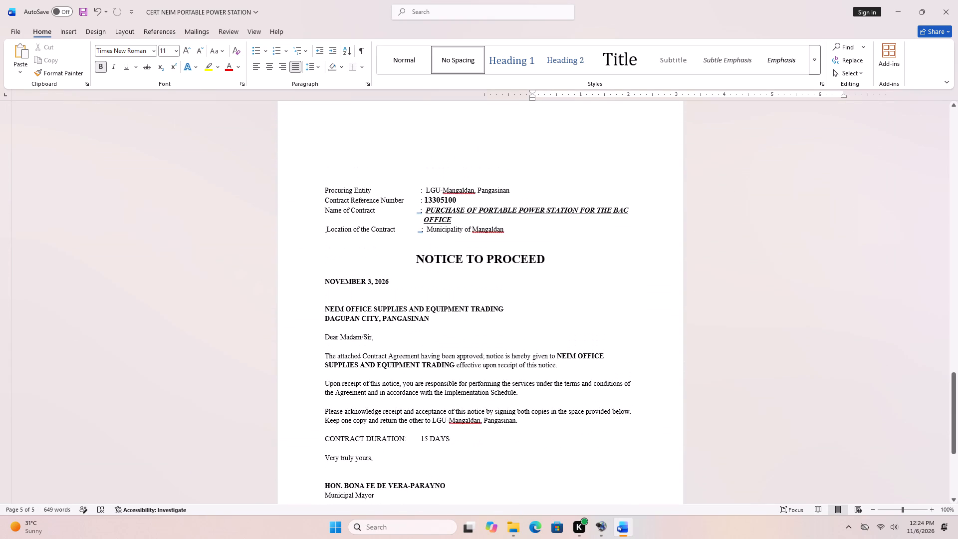
{"action": "scroll", "coordinate": [486, 288], "scroll_direction": "down", "scroll_amount": 2}
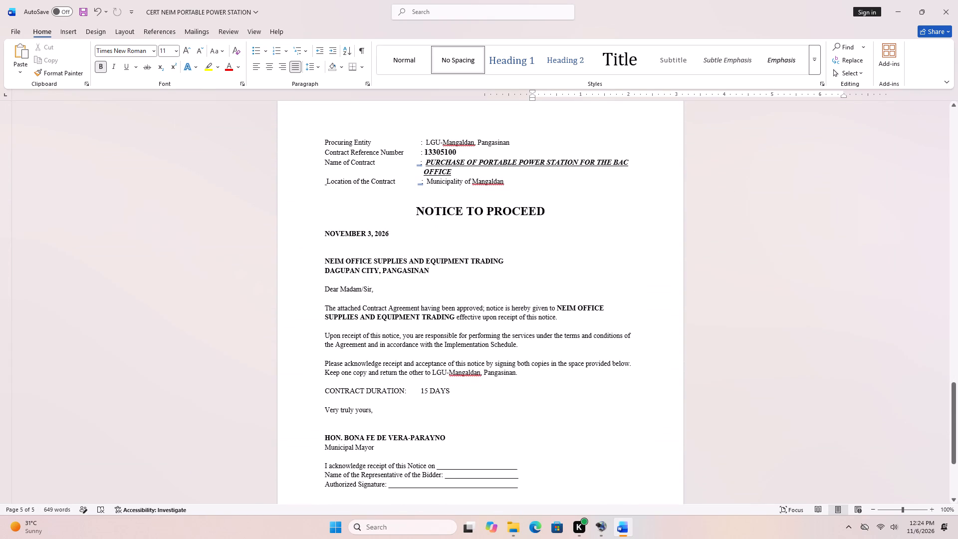
{"action": "scroll", "coordinate": [486, 290], "scroll_direction": "up", "scroll_amount": 3}
Print two copies of pages 4 and 5 of the power station document on the EPSON L3210.
{"action": "left_click", "coordinate": [16, 27]}
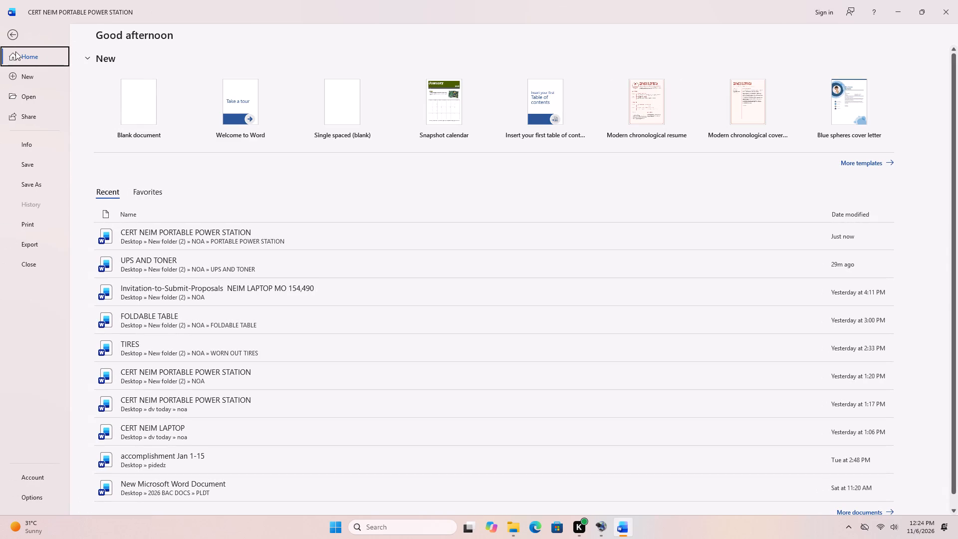
{"action": "left_click", "coordinate": [32, 225]}
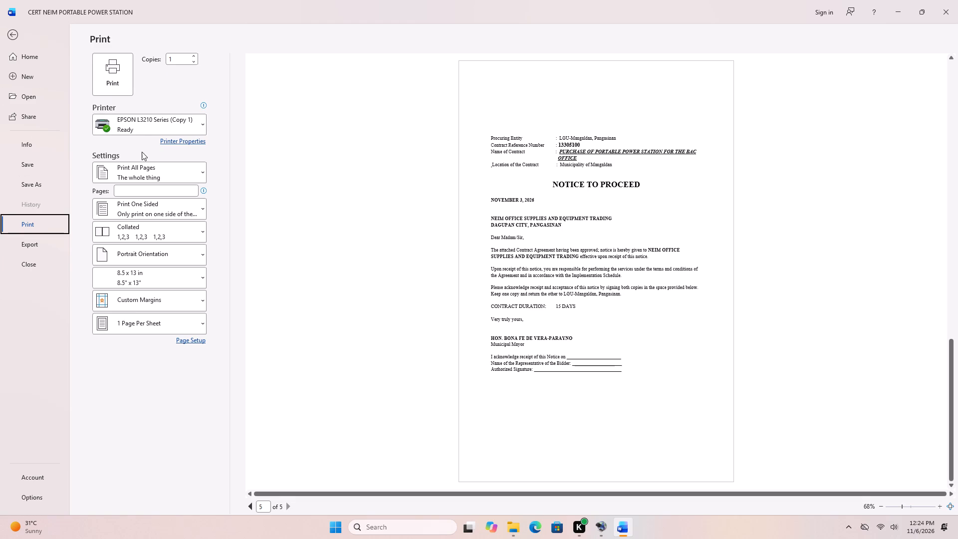
{"action": "left_click", "coordinate": [132, 188]}
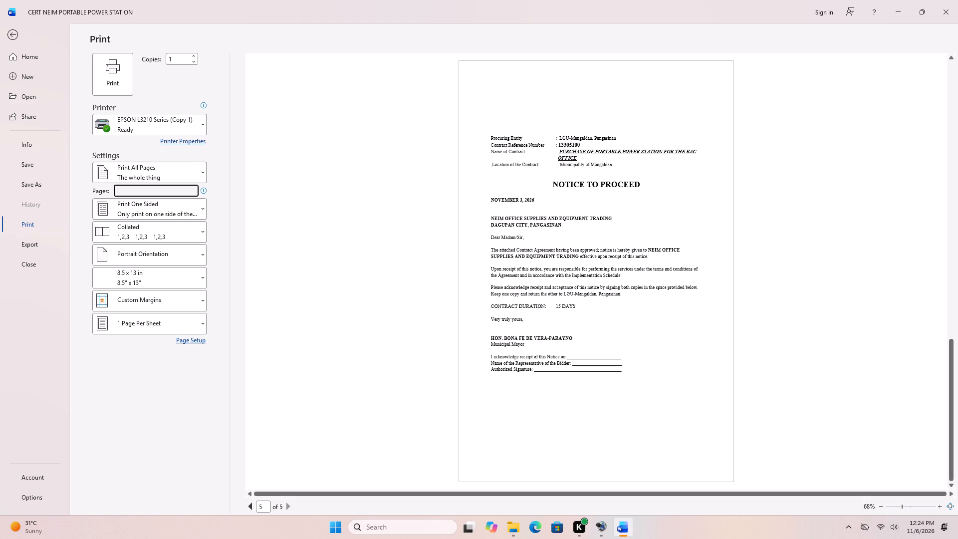
{"action": "key", "text": "4"}
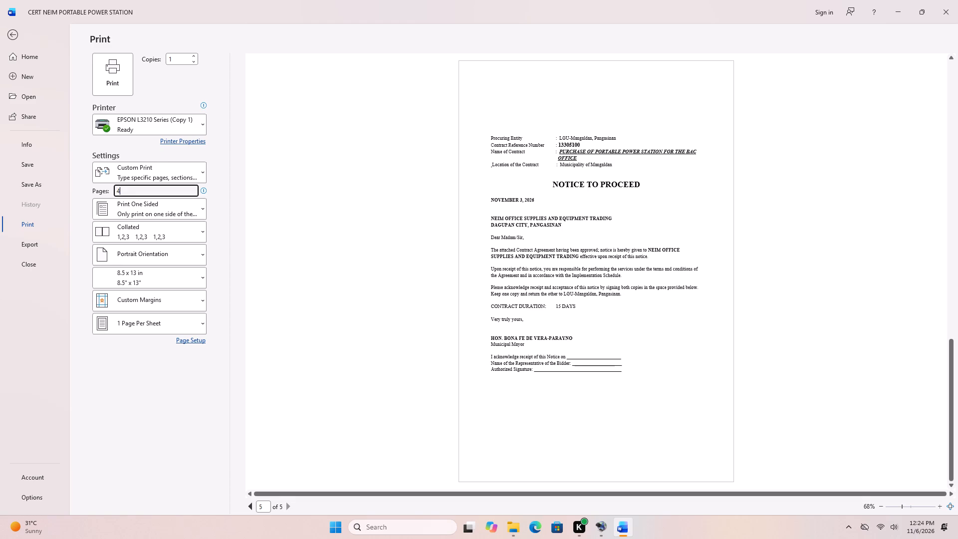
{"action": "key", "text": "comma"}
{"action": "key", "text": "5"}
{"action": "left_click", "coordinate": [196, 57]}
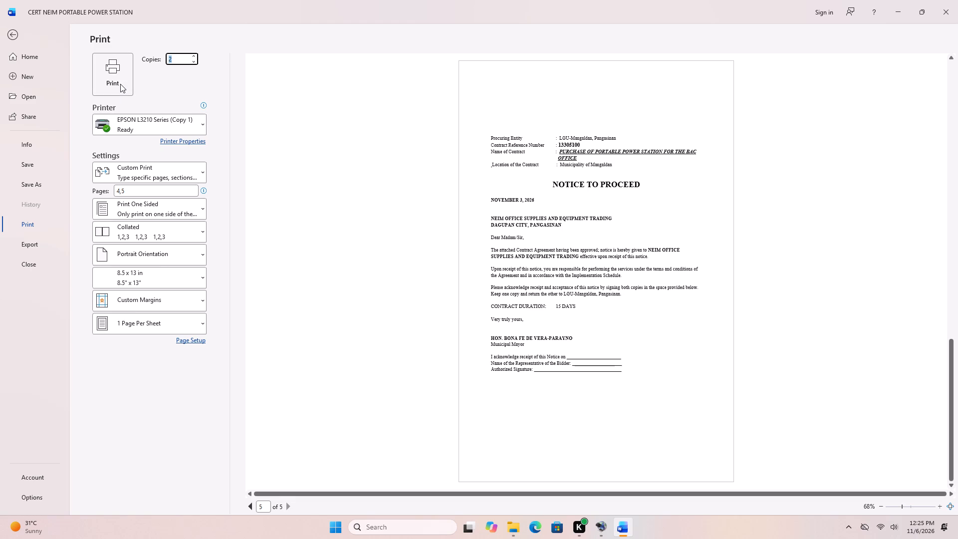
{"action": "left_click", "coordinate": [120, 84]}
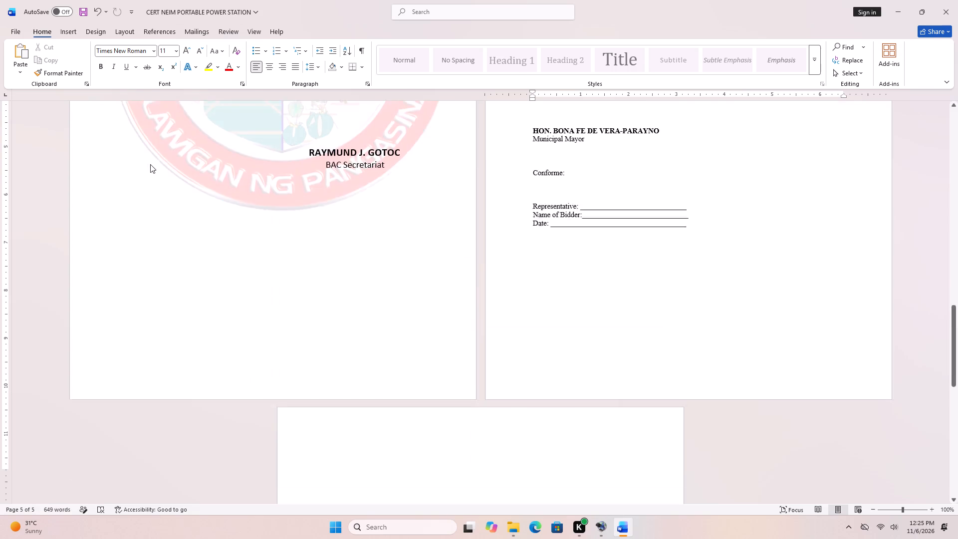
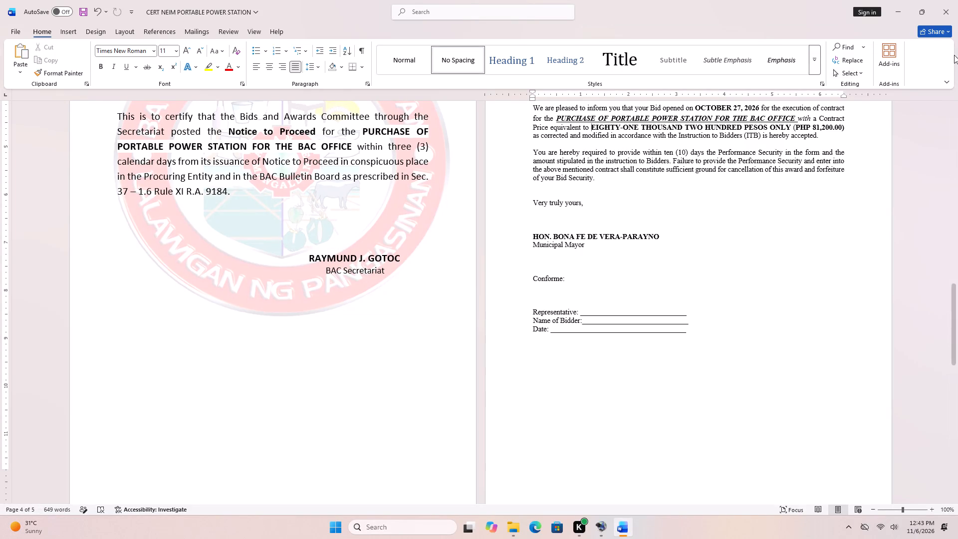
Close the CERT NEIM PORTABLE POWER STATION document without saving the changes, and close the PORTABLE POWER STATION folder window.
{"action": "scroll", "coordinate": [712, 302], "scroll_direction": "up", "scroll_amount": 5}
{"action": "scroll", "coordinate": [765, 261], "scroll_direction": "up", "scroll_amount": 4}
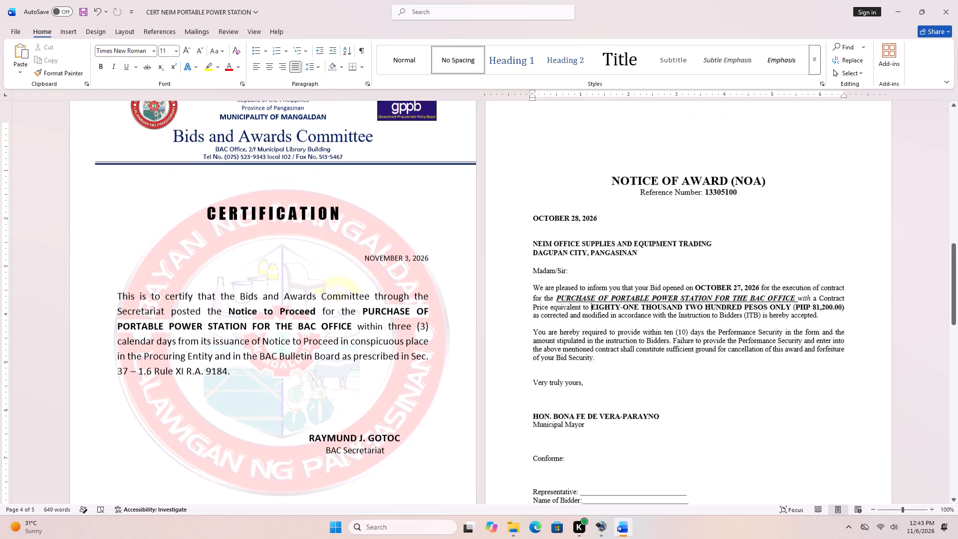
{"action": "left_click", "coordinate": [955, 12]}
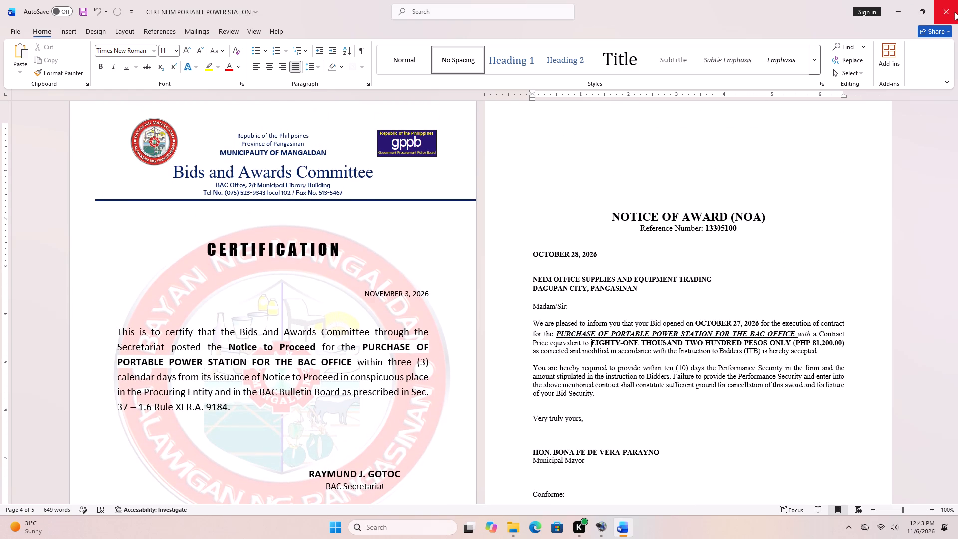
{"action": "left_click", "coordinate": [486, 278]}
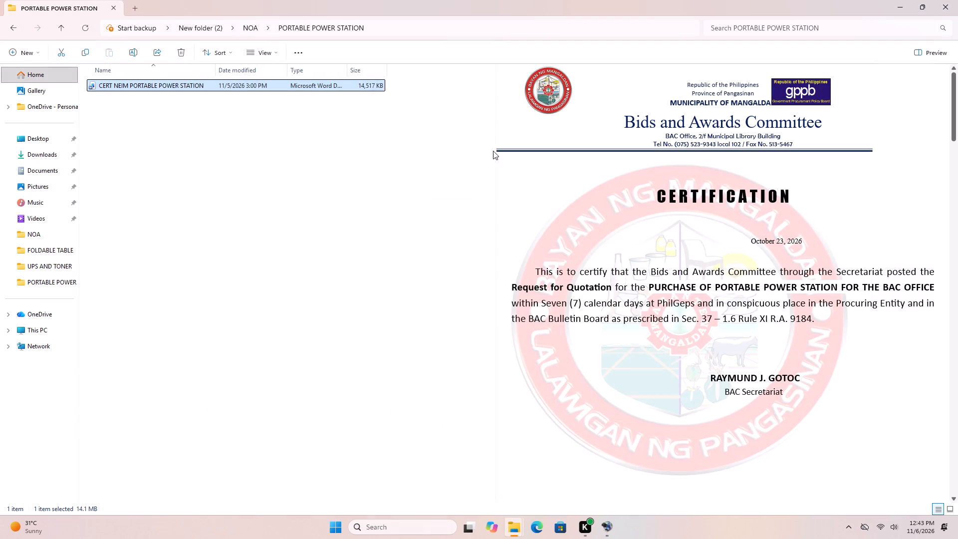
{"action": "left_click", "coordinate": [944, 5]}
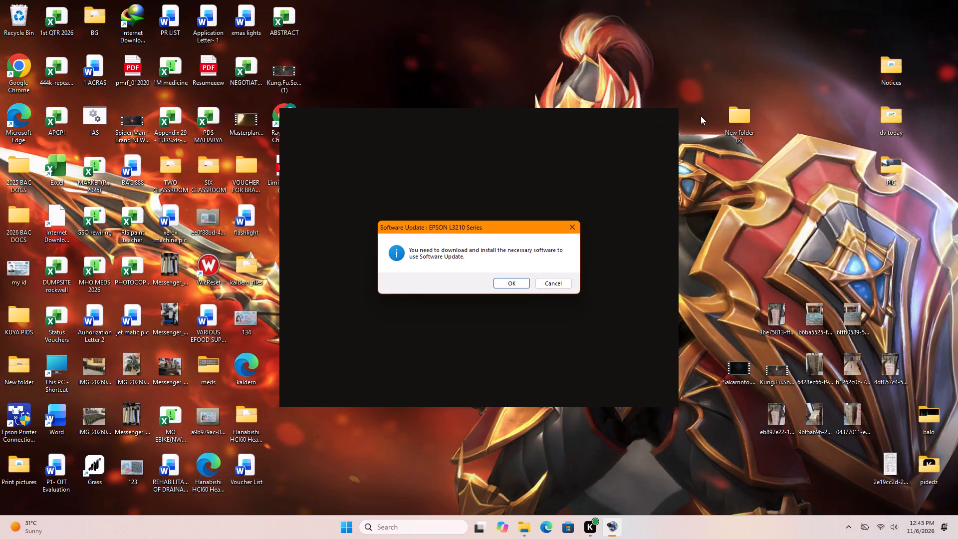
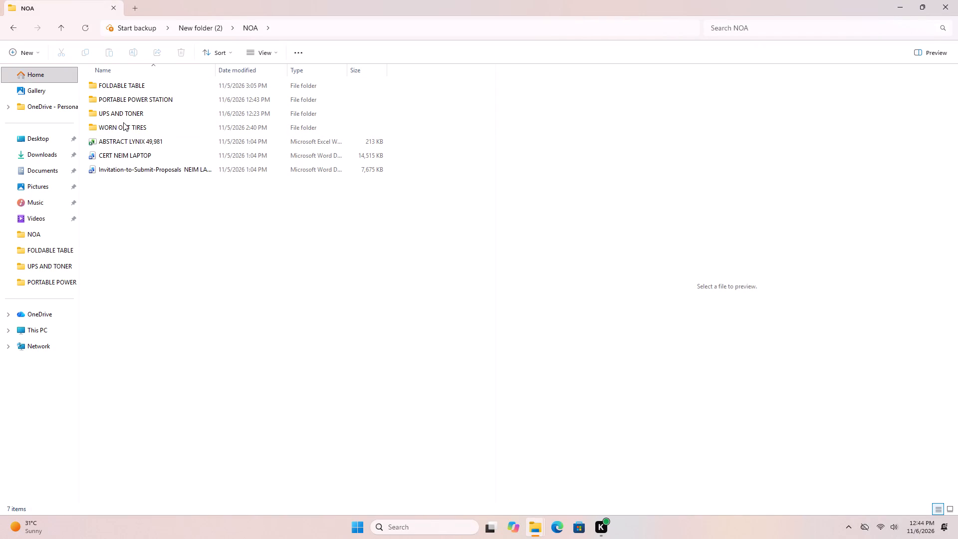
Open the TIRES document from the WORN OUT TIRES folder inside NOA.
{"action": "double_click", "coordinate": [131, 126]}
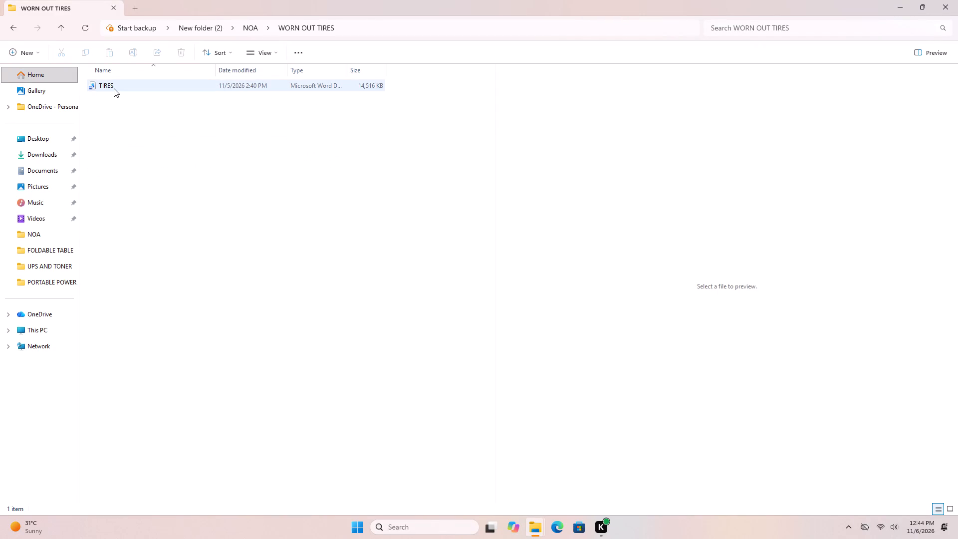
{"action": "double_click", "coordinate": [114, 88]}
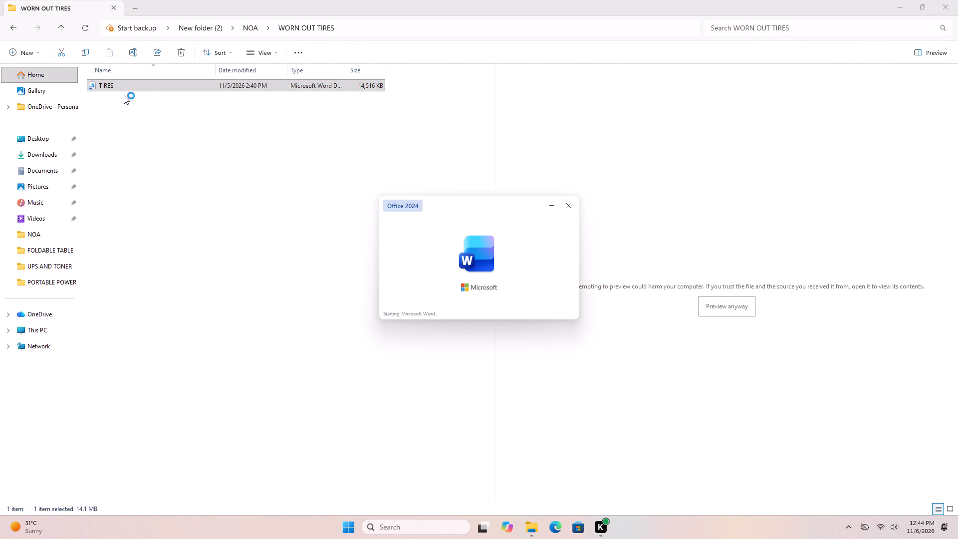
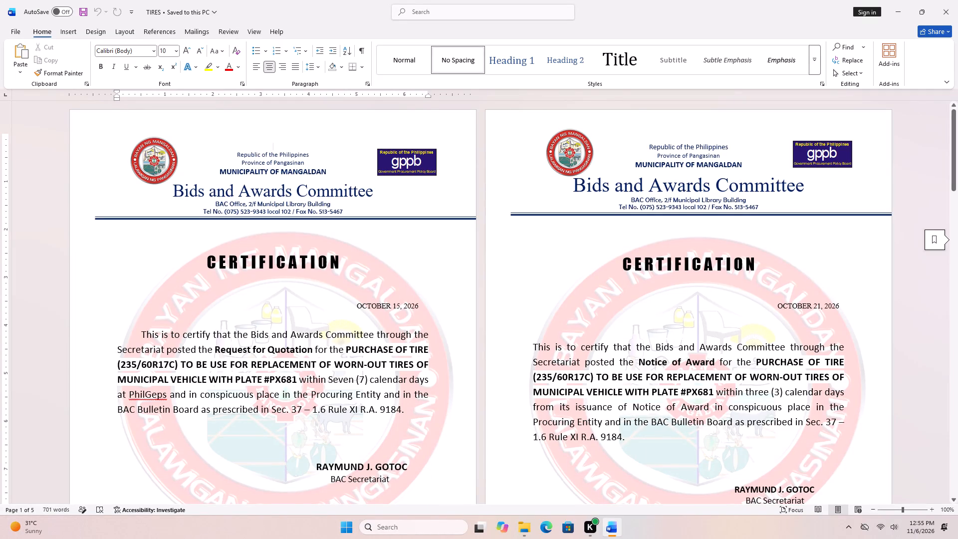
Correct the contract price wording in the Notice of Award to the suggested hyphenated form EIGHTY-SEVEN.
{"action": "scroll", "coordinate": [476, 342], "scroll_direction": "down", "scroll_amount": 3}
{"action": "scroll", "coordinate": [475, 356], "scroll_direction": "down", "scroll_amount": 20}
{"action": "scroll", "coordinate": [475, 356], "scroll_direction": "down", "scroll_amount": 3}
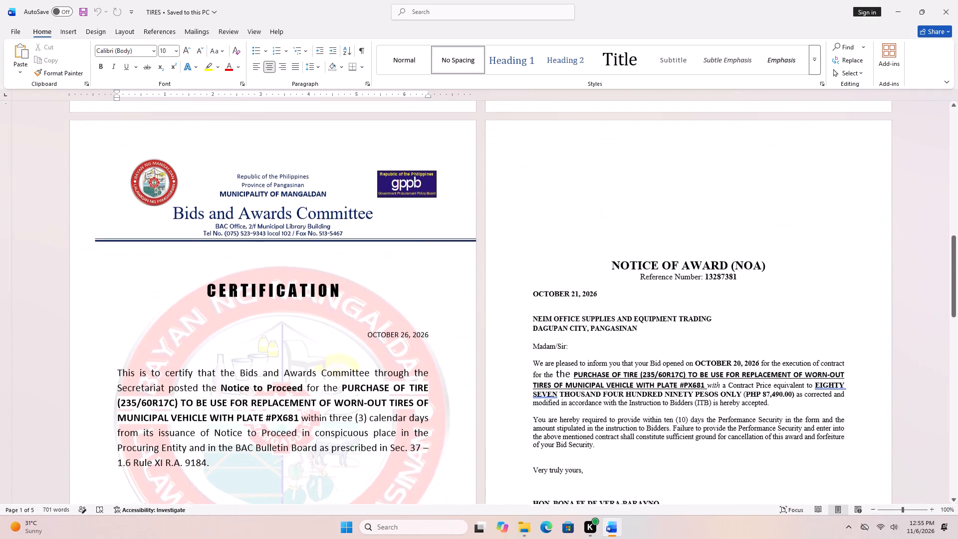
{"action": "scroll", "coordinate": [475, 359], "scroll_direction": "down", "scroll_amount": 3}
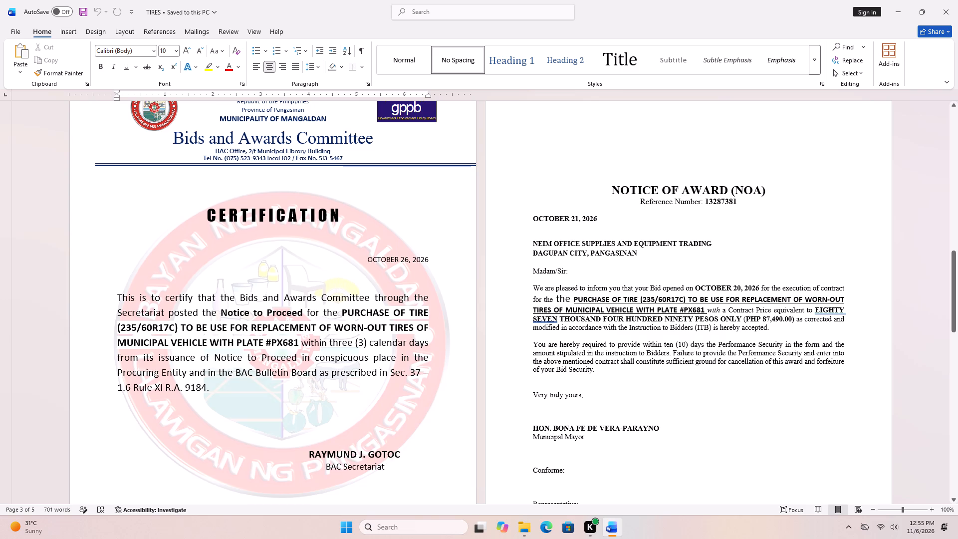
{"action": "right_click", "coordinate": [824, 309]}
{"action": "left_click", "coordinate": [805, 317]}
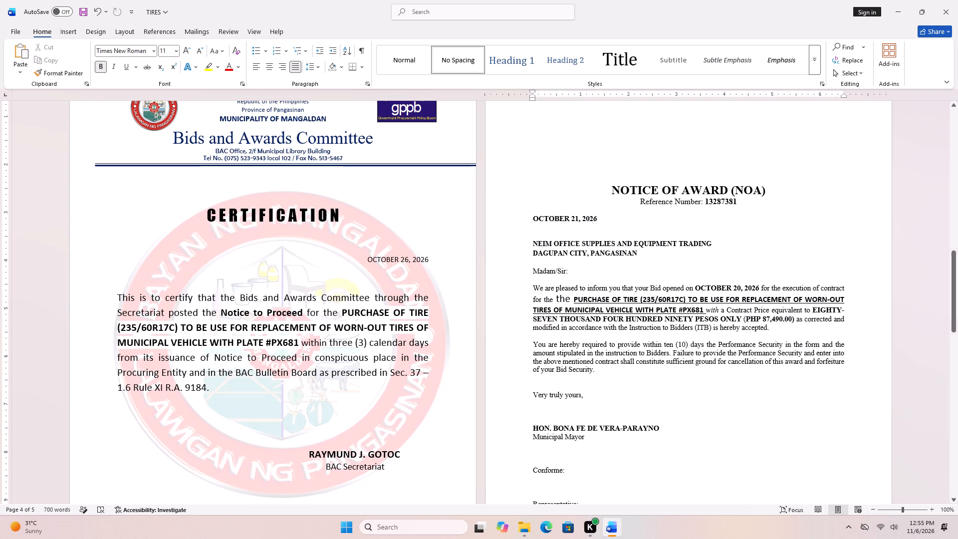
Review the rest of the Notice of Award and the Notice to Proceed, including dates, supplier, contract details and signature lines.
{"action": "scroll", "coordinate": [332, 410], "scroll_direction": "down", "scroll_amount": 5}
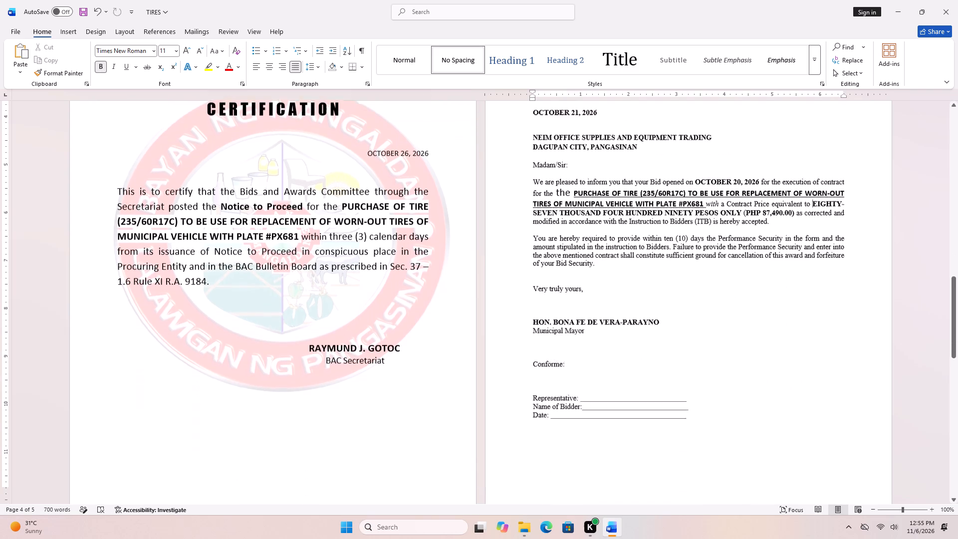
{"action": "scroll", "coordinate": [332, 410], "scroll_direction": "down", "scroll_amount": 17}
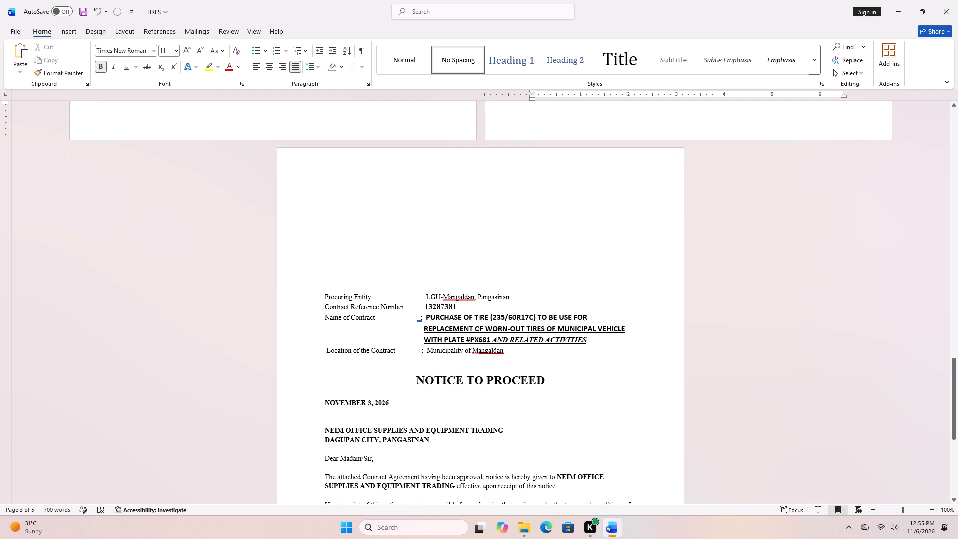
{"action": "scroll", "coordinate": [332, 410], "scroll_direction": "down", "scroll_amount": 5}
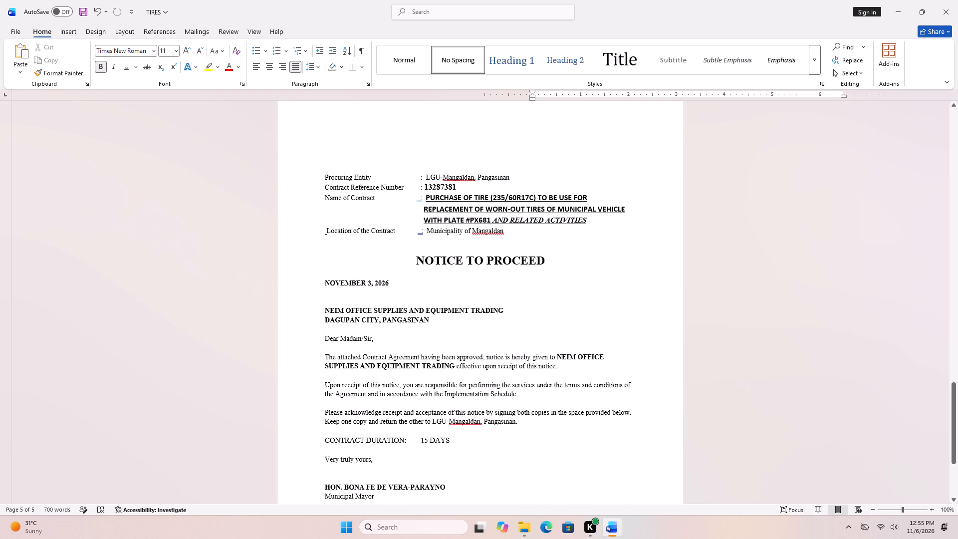
{"action": "scroll", "coordinate": [545, 443], "scroll_direction": "down", "scroll_amount": 4}
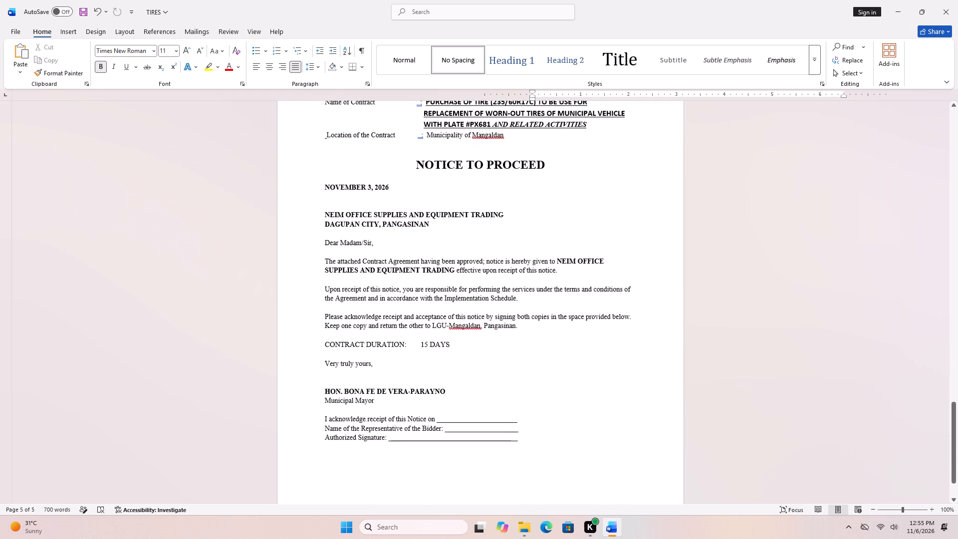
{"action": "scroll", "coordinate": [545, 443], "scroll_direction": "down", "scroll_amount": 11}
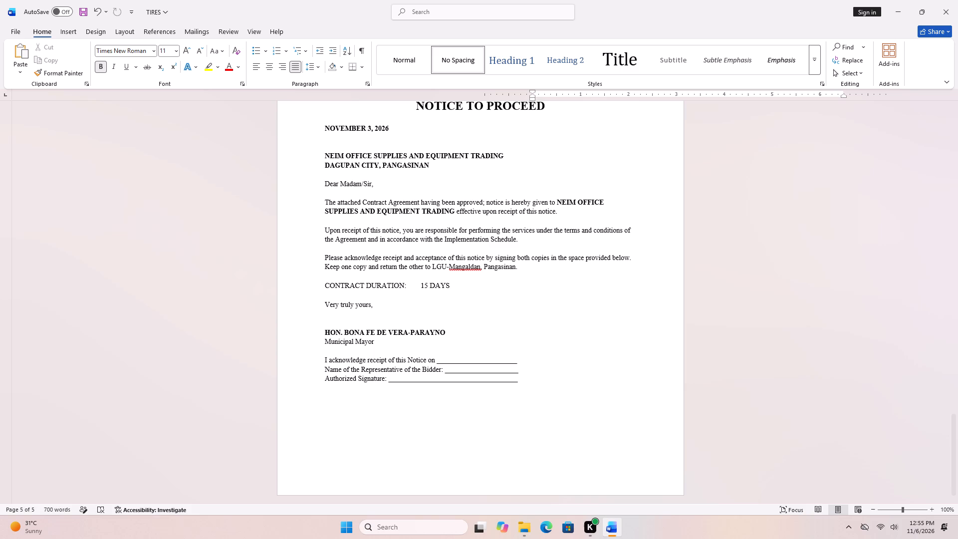
Print only pages 3 and 4 of the TIRES document, raising the number of copies by one.
{"action": "key", "text": "ctrl+p"}
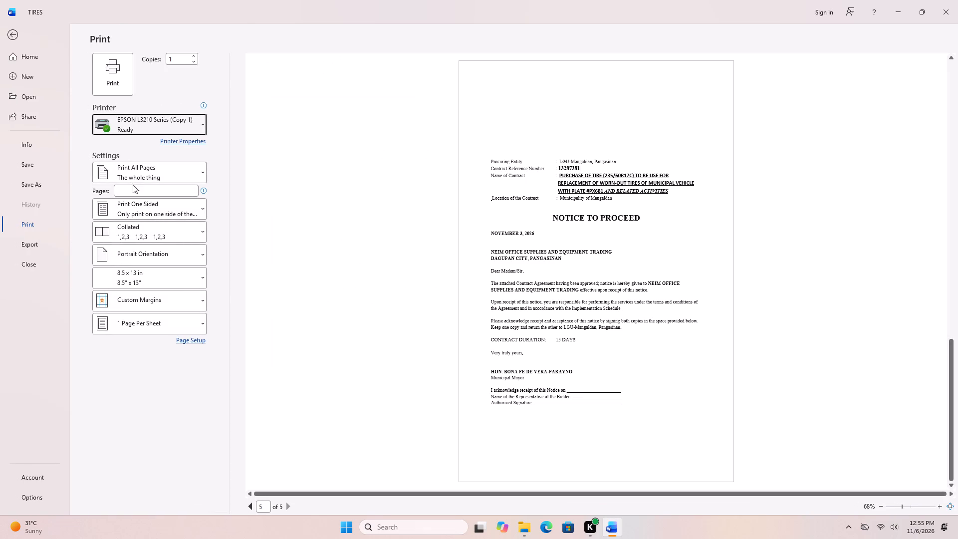
{"action": "left_click", "coordinate": [133, 187]}
{"action": "key", "text": "3"}
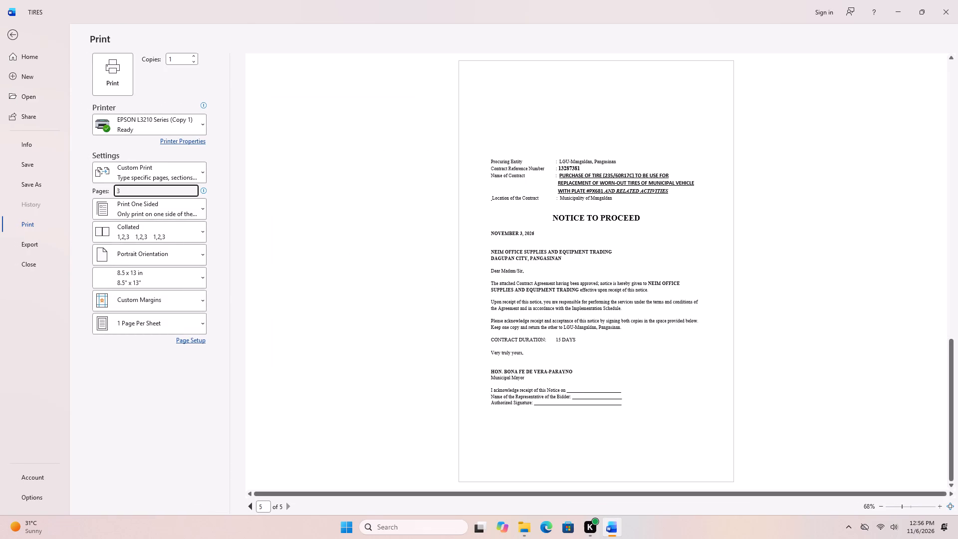
{"action": "type", "text": ",4"}
{"action": "left_click", "coordinate": [195, 54]}
{"action": "left_click", "coordinate": [127, 81]}
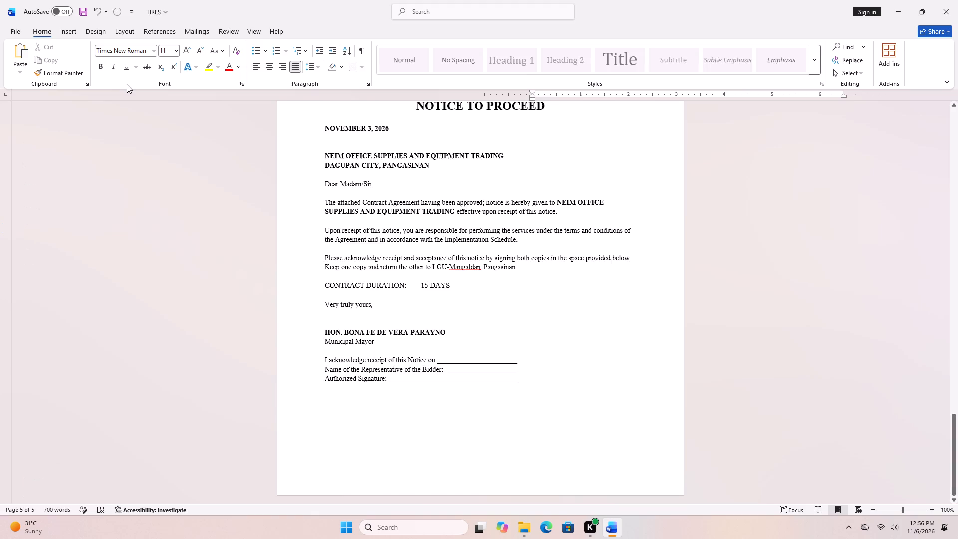